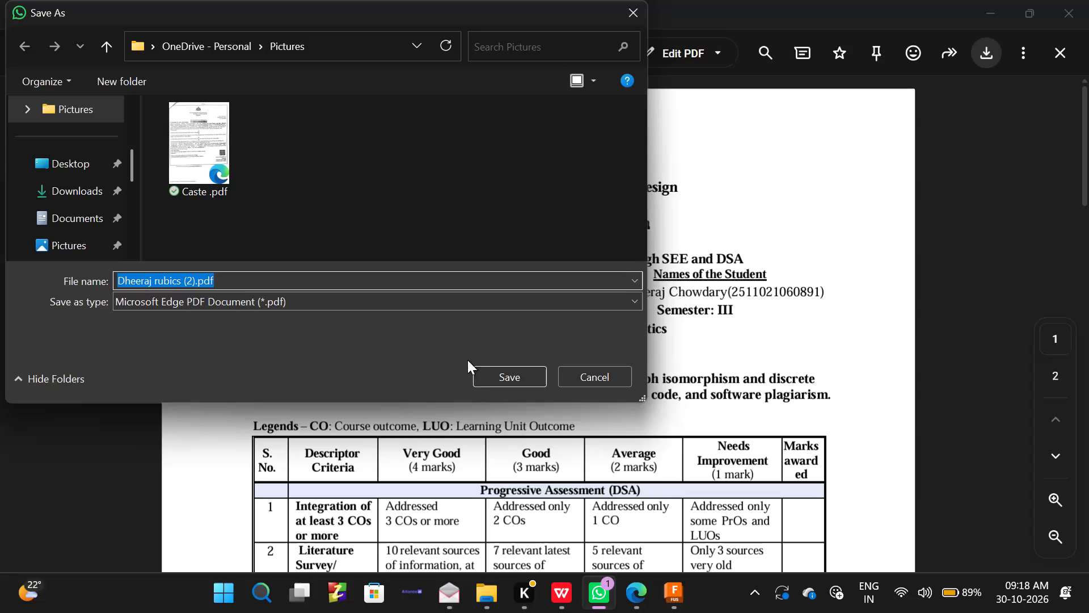
Remove the student's first name from the start of the PDF's file name, leaving rubics (2).pdf.
{"action": "left_click", "coordinate": [157, 282]}
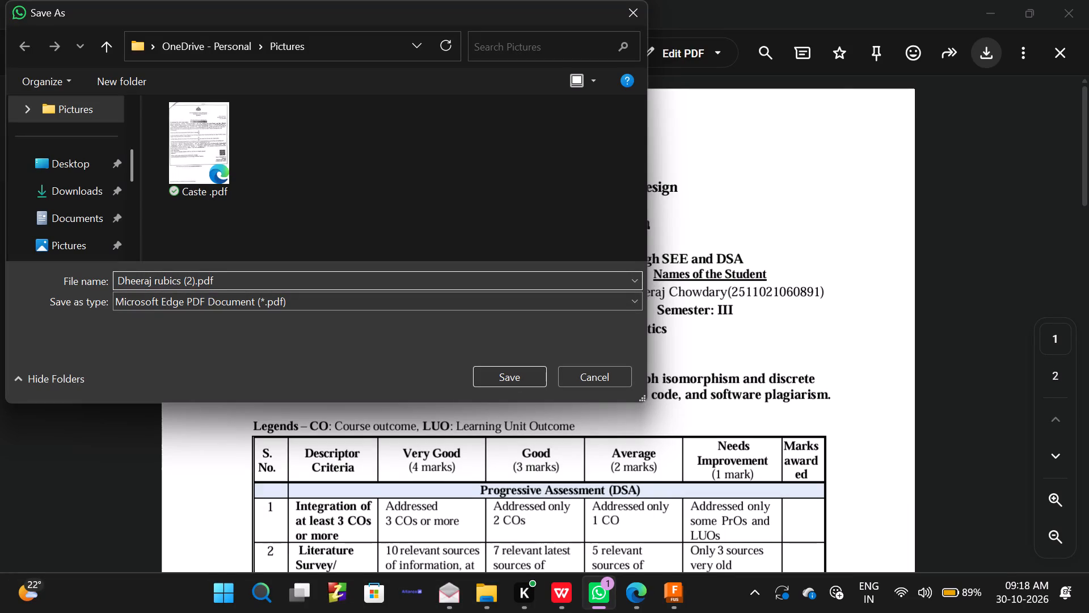
{"action": "left_click", "coordinate": [153, 281]}
{"action": "key", "text": "BackSpace"}
{"action": "key", "text": "BackSpace"}
{"action": "key", "text": "BackSpace"}
{"action": "key", "text": "BackSpace"}
{"action": "key", "text": "BackSpace"}
{"action": "key", "text": "BackSpace"}
{"action": "key", "text": "BackSpace"}
{"action": "key", "text": "BackSpace"}
{"action": "key", "text": "BackSpace"}
{"action": "key", "text": "BackSpace"}
{"action": "key", "text": "BackSpace"}
{"action": "key", "text": "BackSpace"}
{"action": "key", "text": "BackSpace"}
{"action": "key", "text": "BackSpace"}
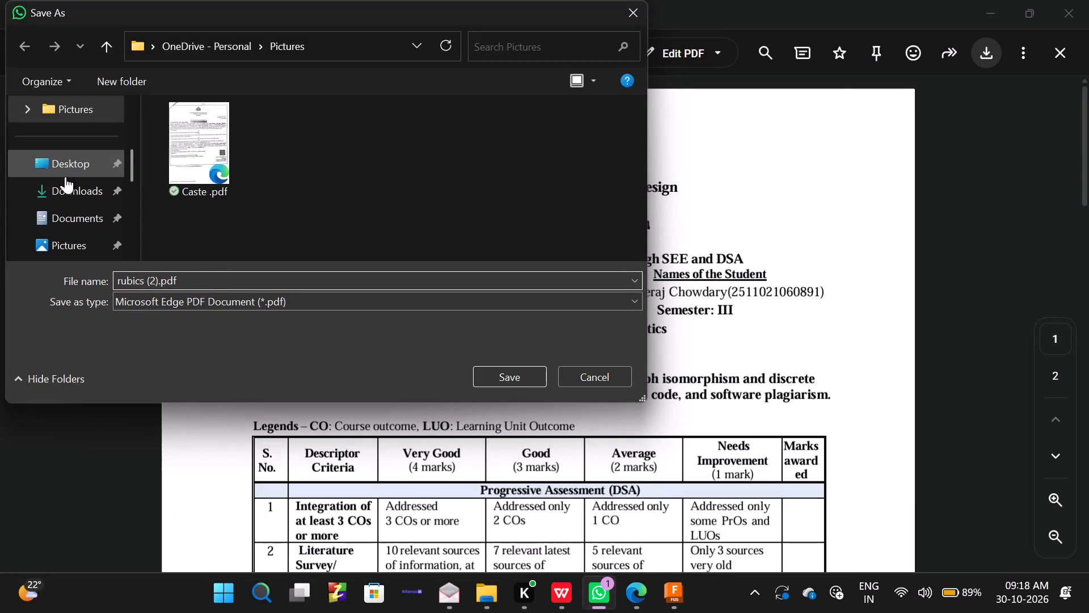
Choose the Downloads folder as the save location for the PDF.
{"action": "left_click", "coordinate": [66, 192]}
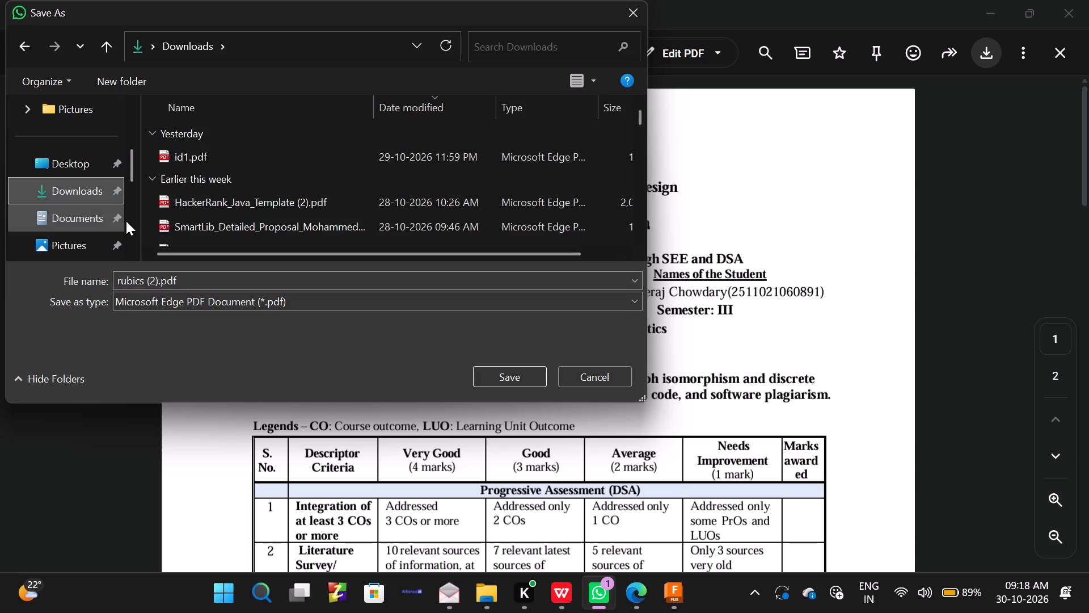
Remove the (2) suffix from the file name so it reads rubics.pdf.
{"action": "left_click", "coordinate": [161, 282]}
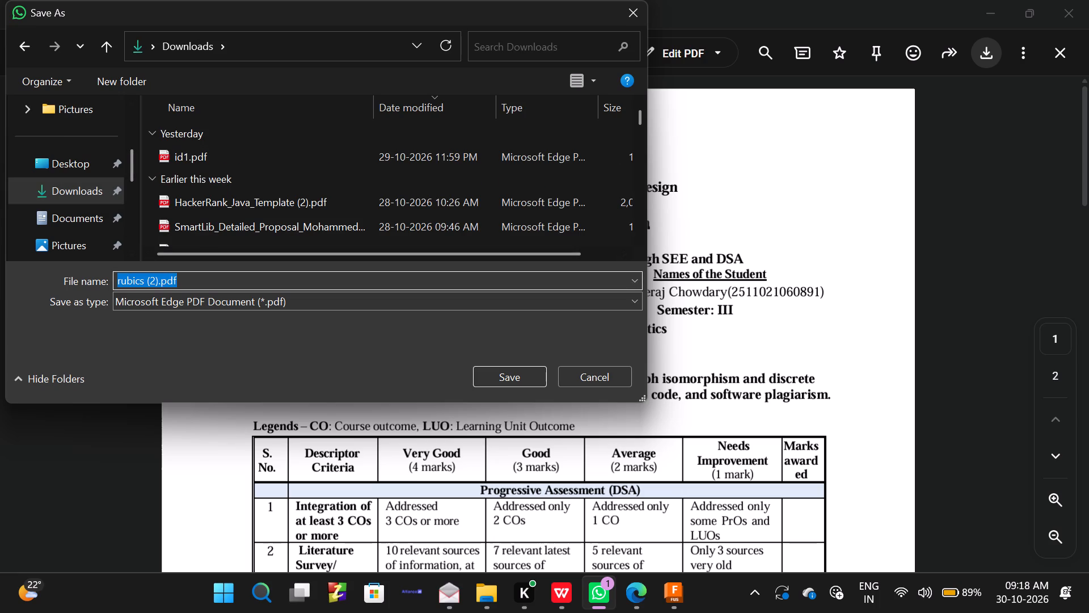
{"action": "key", "text": "Left"}
{"action": "key", "text": "Right"}
{"action": "key", "text": "Right"}
{"action": "key", "text": "Right"}
{"action": "key", "text": "Right"}
{"action": "key", "text": "Right"}
{"action": "key", "text": "Right"}
{"action": "key", "text": "Right"}
{"action": "key", "text": "Right"}
{"action": "key", "text": "Right"}
{"action": "key", "text": "Right"}
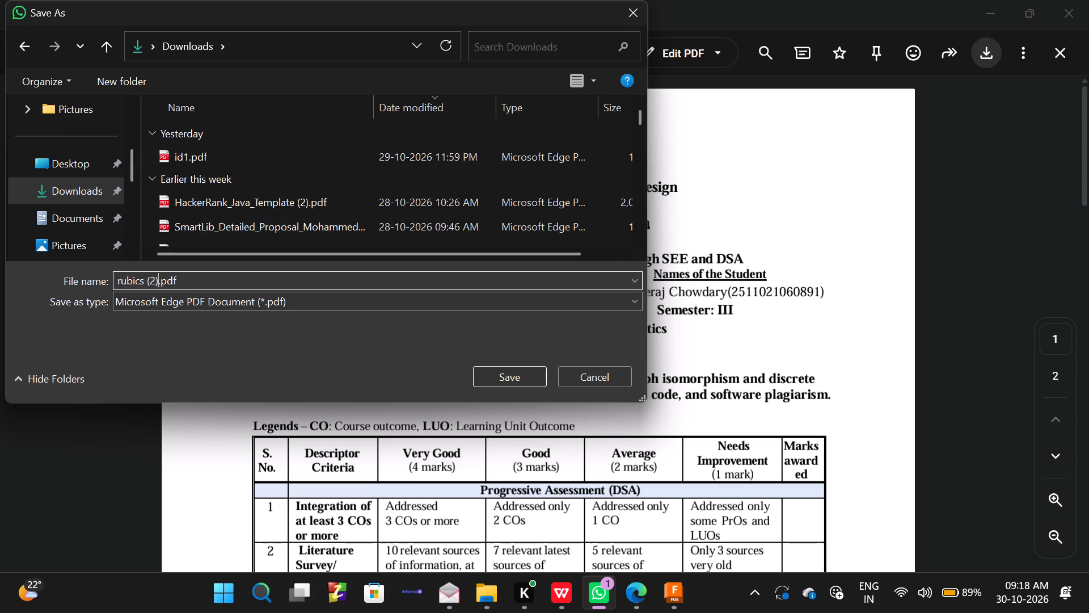
{"action": "key", "text": "BackSpace"}
{"action": "key", "text": "BackSpace"}
{"action": "key", "text": "BackSpace"}
{"action": "key", "text": "BackSpace"}
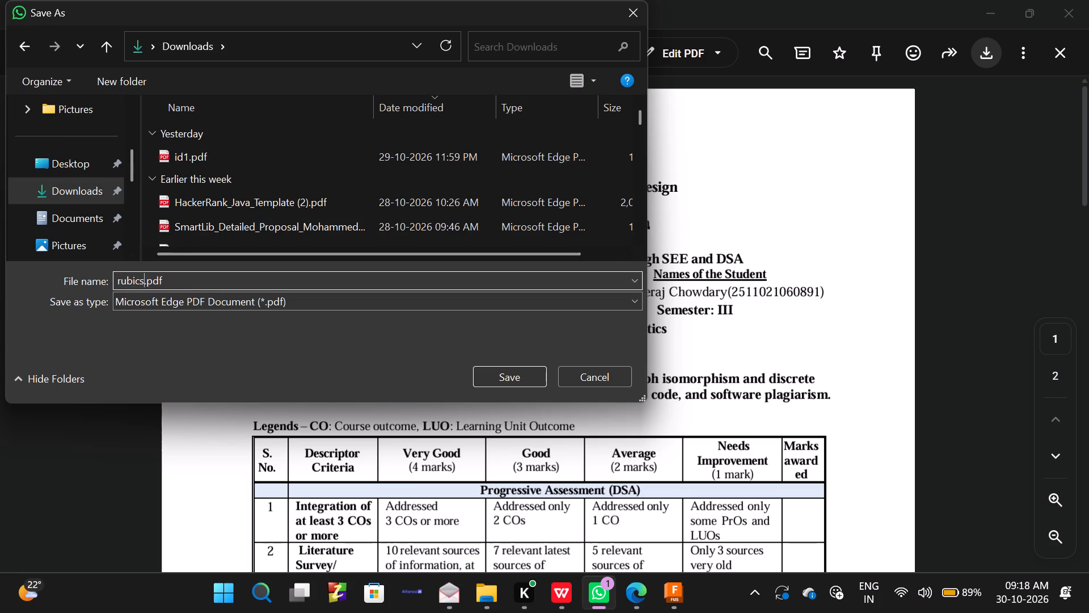
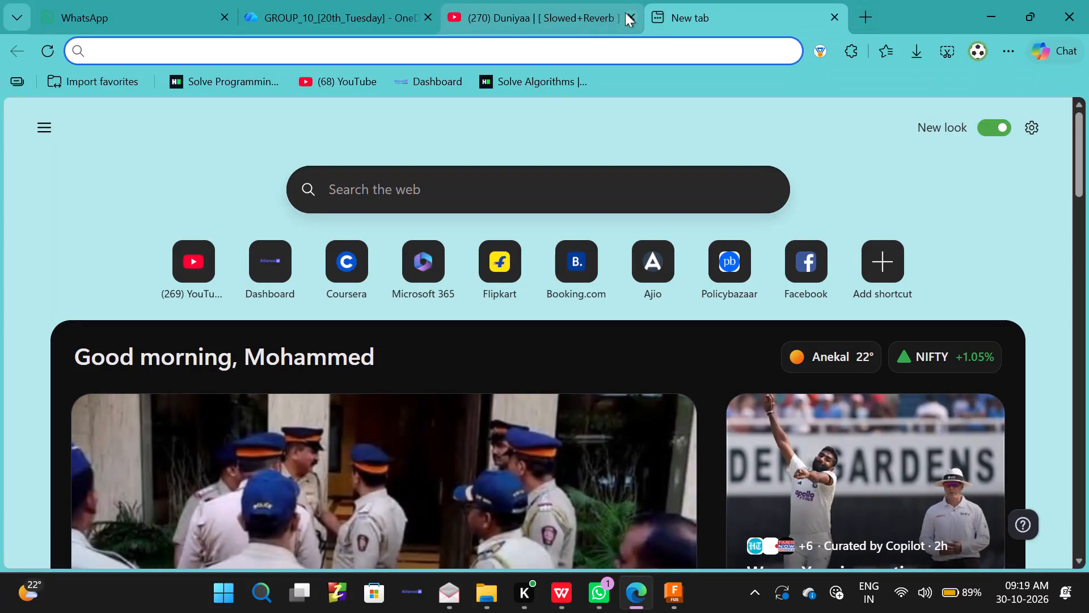
Close the YouTube tab.
{"action": "left_click", "coordinate": [627, 14]}
Search the web for "i love pdf" and open iLovePDF's Convert PDF to Word tool.
{"action": "left_click", "coordinate": [443, 197]}
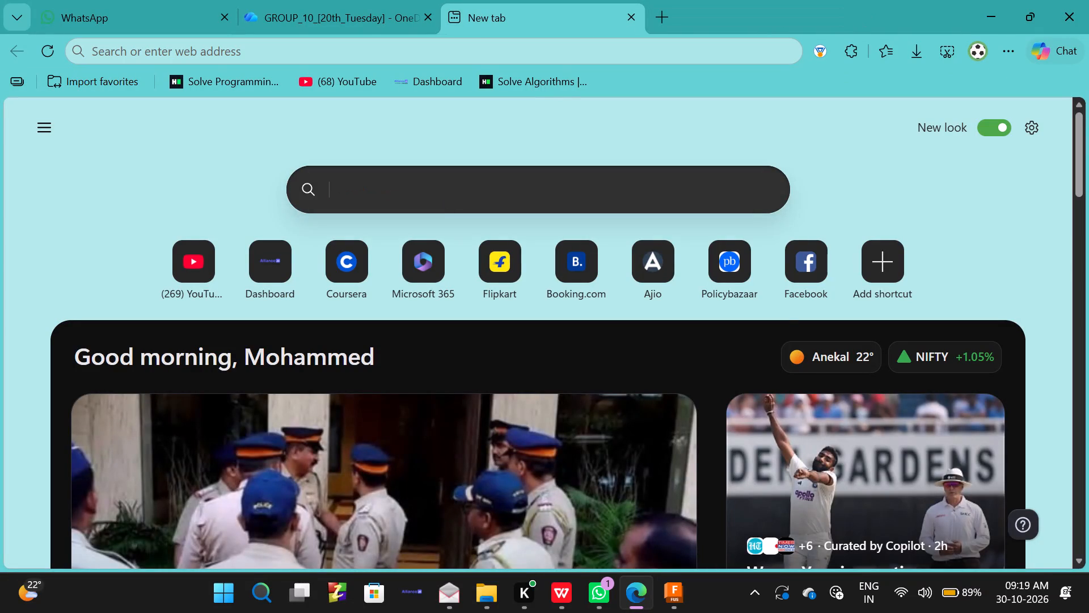
{"action": "left_click", "coordinate": [438, 238]}
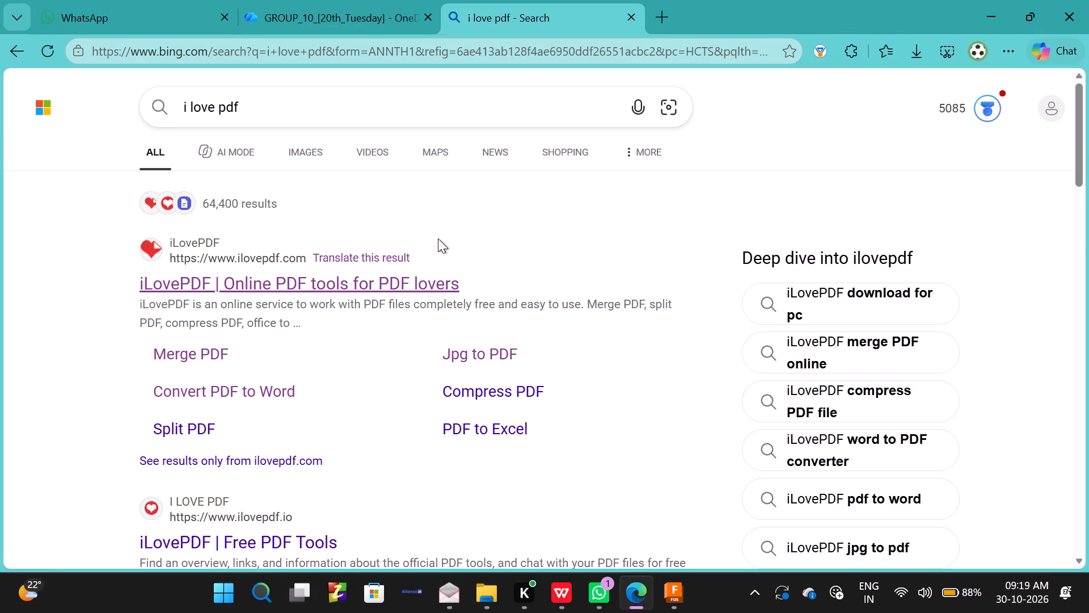
{"action": "left_click", "coordinate": [237, 387]}
Open the file chooser for selecting the PDF to convert to Word.
{"action": "left_click", "coordinate": [523, 310]}
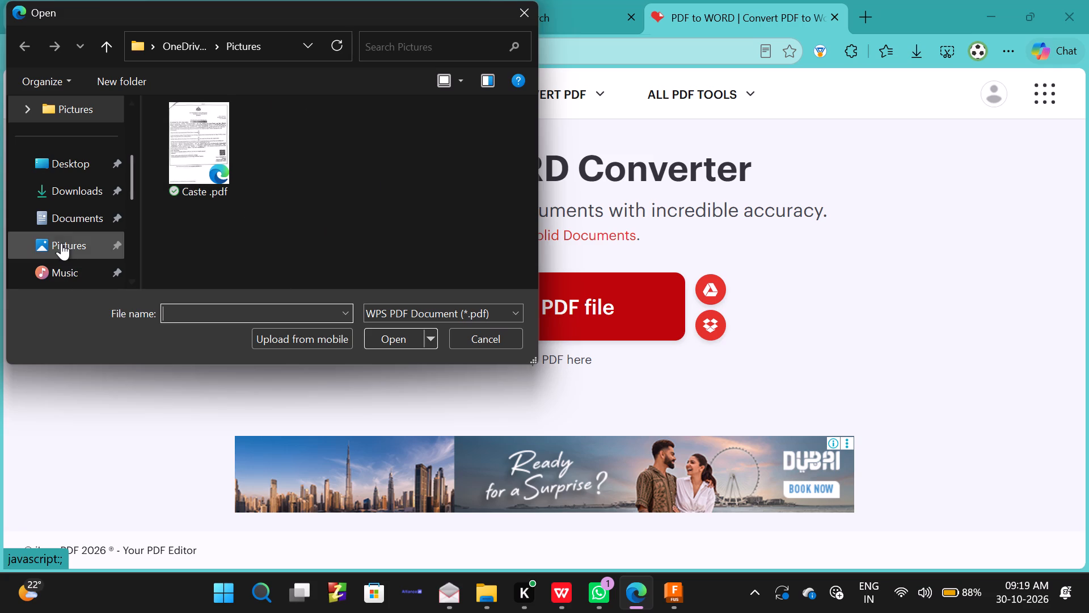
Load rubics.pdf from the Downloads folder and convert it to Word with the No OCR option.
{"action": "left_click", "coordinate": [77, 195]}
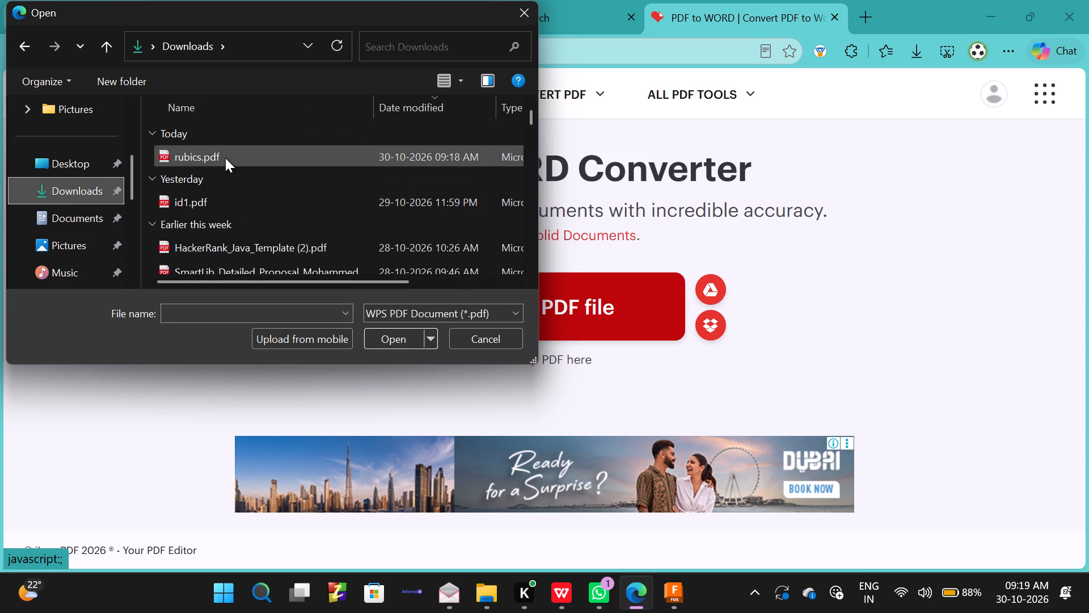
{"action": "double_click", "coordinate": [228, 155]}
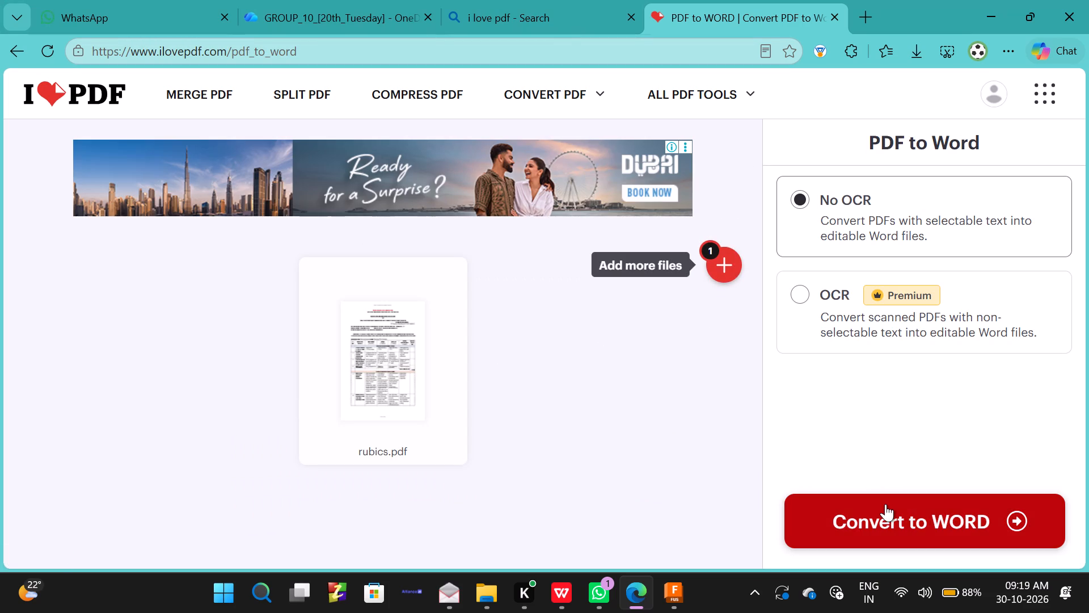
{"action": "left_click", "coordinate": [888, 509]}
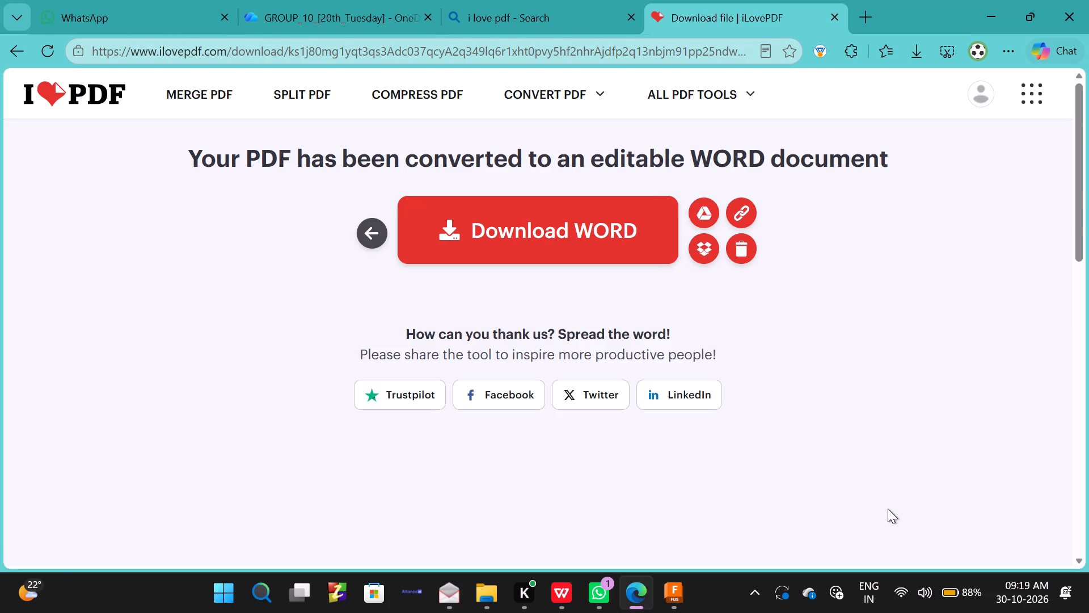
Download the converted Word file rubics.docx and open it in WPS Office.
{"action": "left_click", "coordinate": [550, 228]}
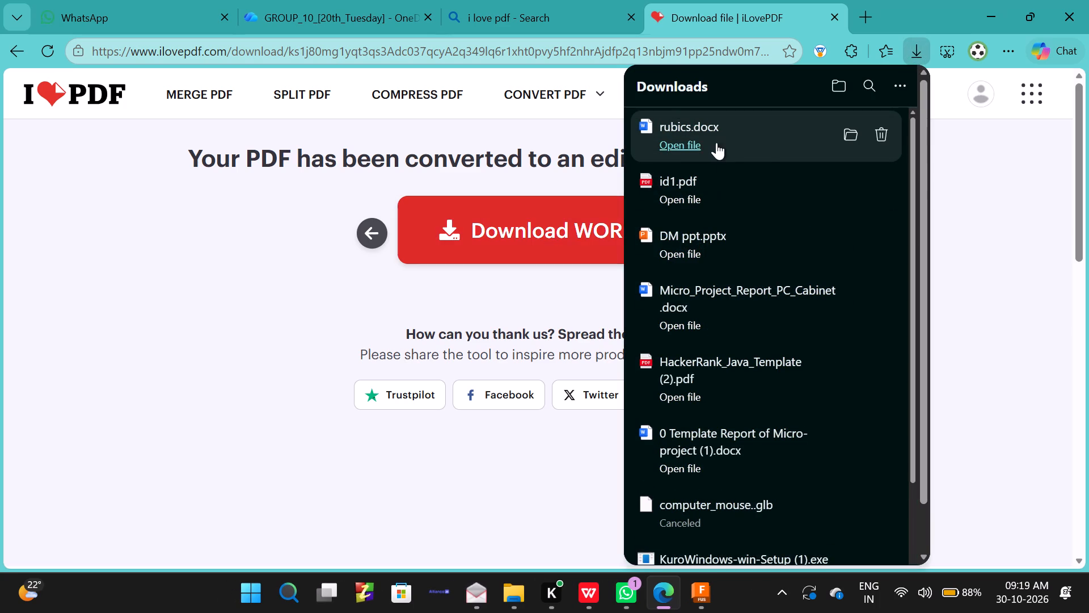
{"action": "left_click", "coordinate": [693, 145]}
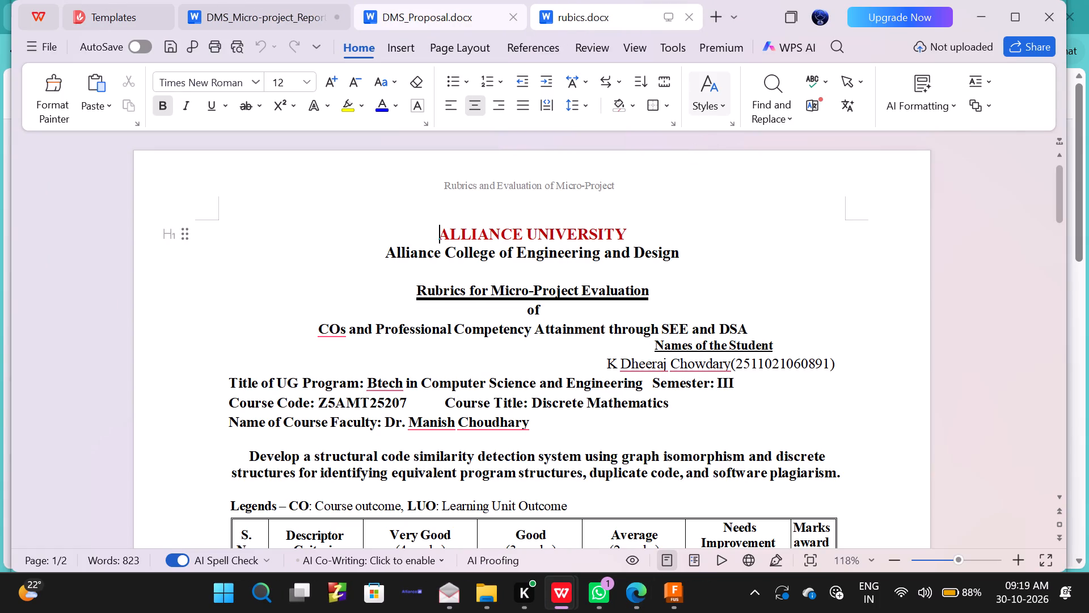
Replace the name under "Names of the Student" with the team's first-listed student's name, leaving the bracketed ID in place.
{"action": "left_click", "coordinate": [727, 368]}
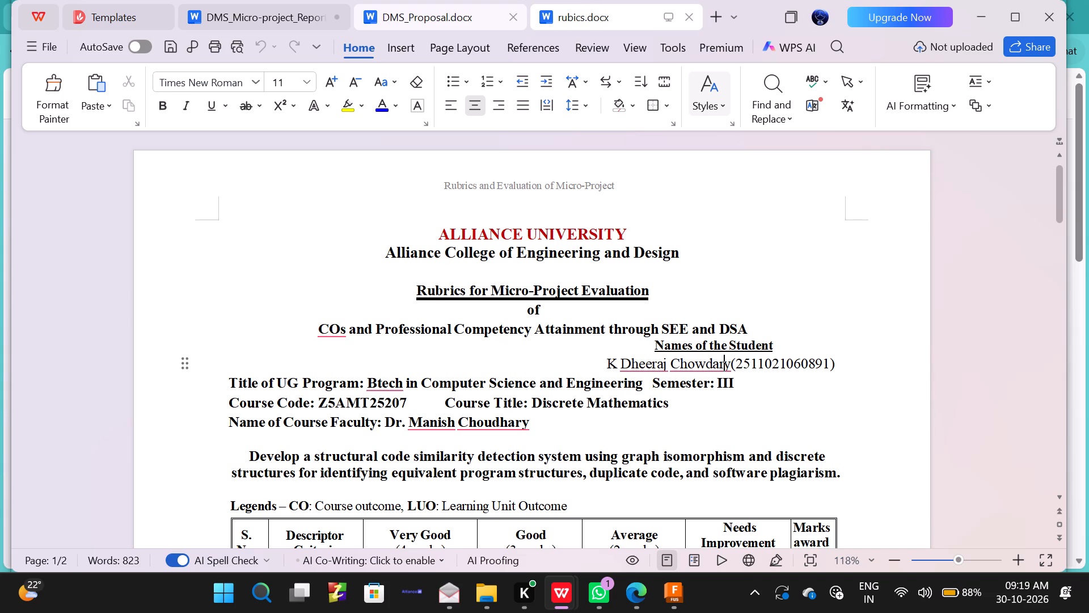
{"action": "key", "text": "Right"}
{"action": "key", "text": "BackSpace"}
{"action": "key", "text": "BackSpace"}
{"action": "key", "text": "BackSpace"}
{"action": "key", "text": "BackSpace"}
{"action": "key", "text": "BackSpace"}
{"action": "key", "text": "BackSpace"}
{"action": "key", "text": "BackSpace"}
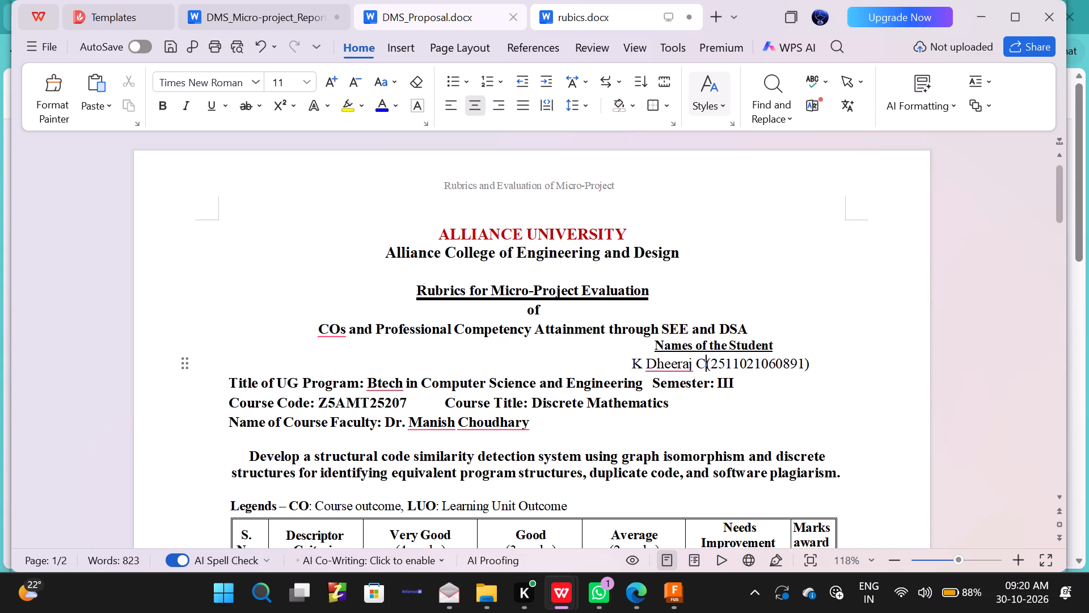
{"action": "key", "text": "BackSpace"}
{"action": "key", "text": "BackSpace"}
{"action": "key", "text": "BackSpace"}
{"action": "key", "text": "BackSpace"}
{"action": "key", "text": "BackSpace"}
{"action": "key", "text": "BackSpace"}
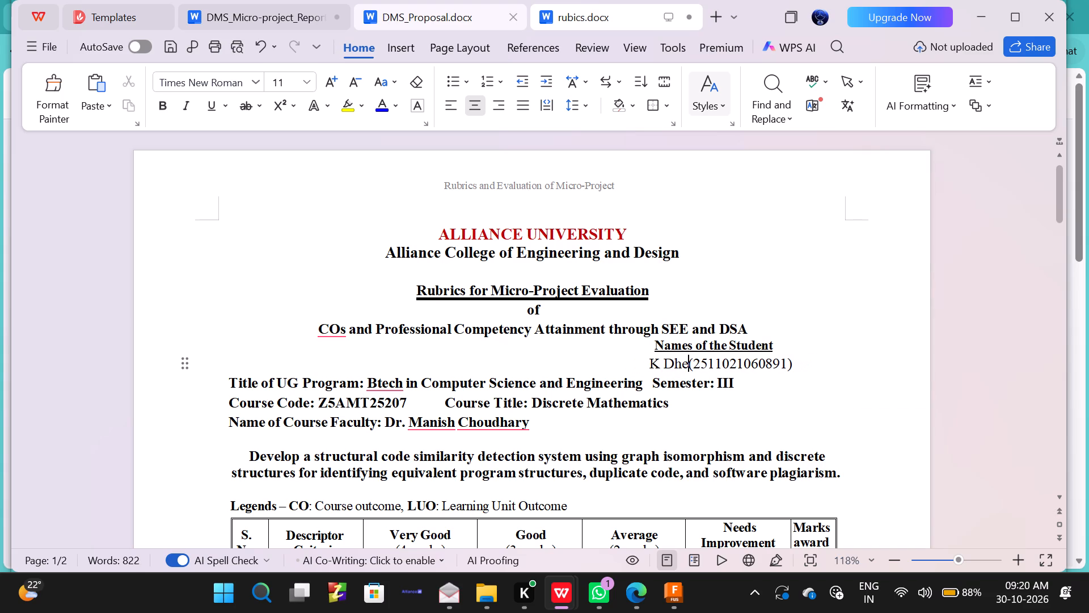
{"action": "key", "text": "BackSpace"}
{"action": "key", "text": "BackSpace"}
{"action": "key", "text": "BackSpace"}
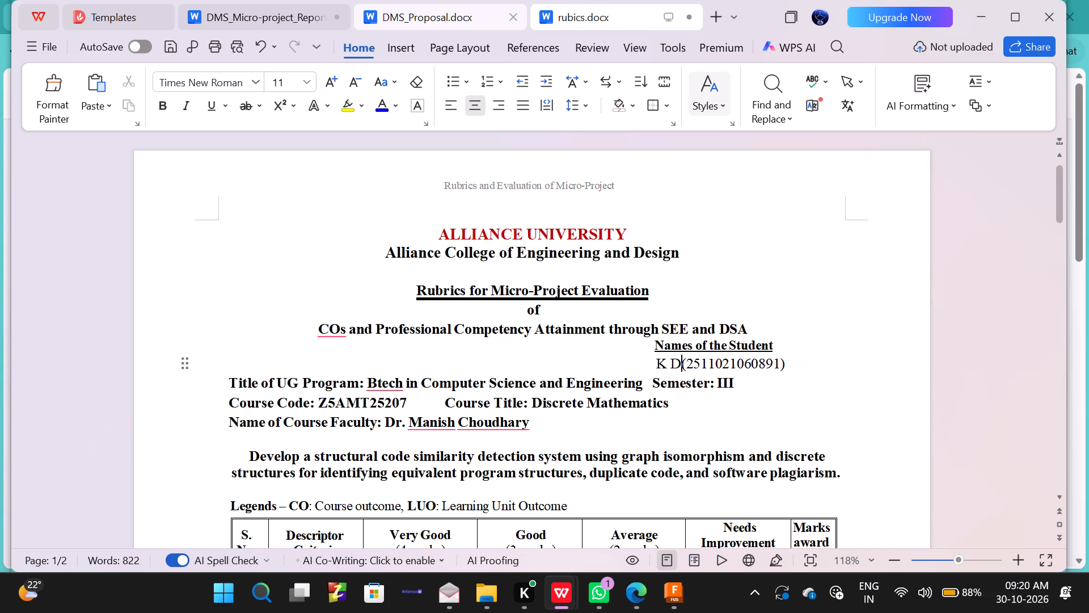
{"action": "key", "text": "BackSpace"}
{"action": "key", "text": "BackSpace"}
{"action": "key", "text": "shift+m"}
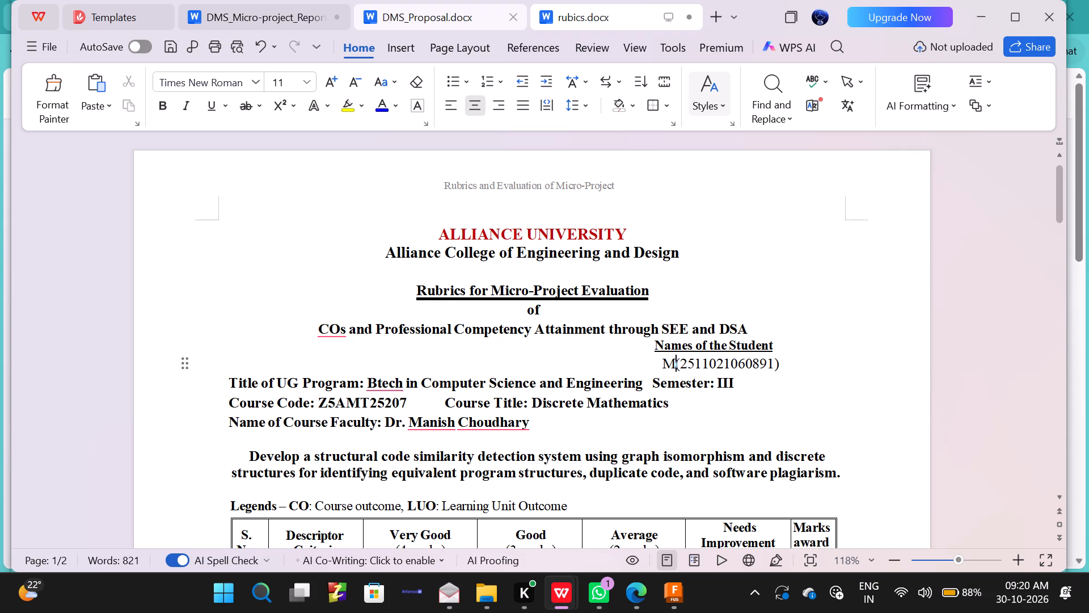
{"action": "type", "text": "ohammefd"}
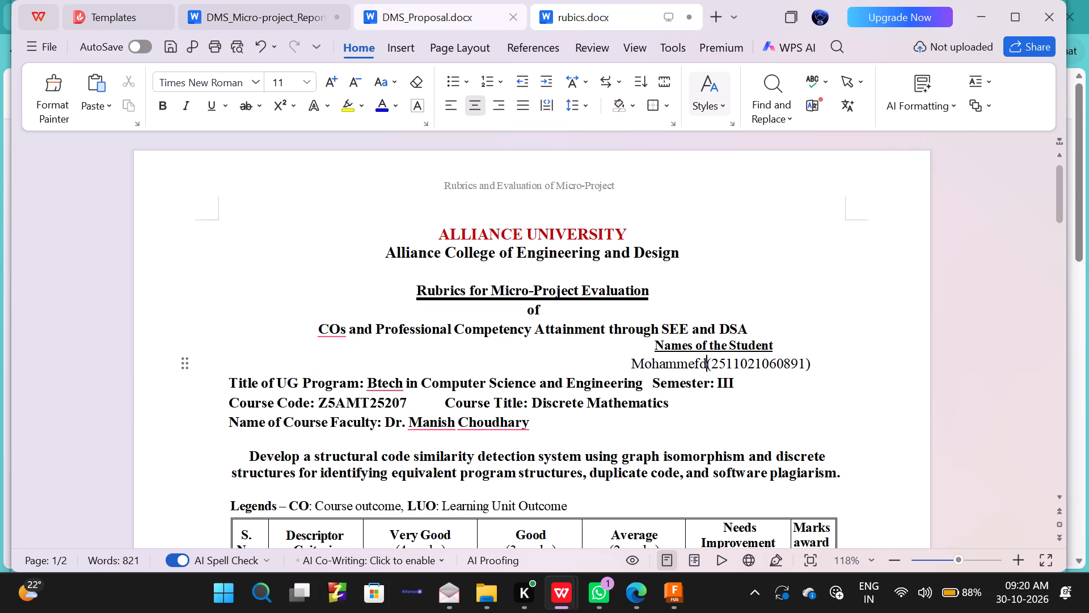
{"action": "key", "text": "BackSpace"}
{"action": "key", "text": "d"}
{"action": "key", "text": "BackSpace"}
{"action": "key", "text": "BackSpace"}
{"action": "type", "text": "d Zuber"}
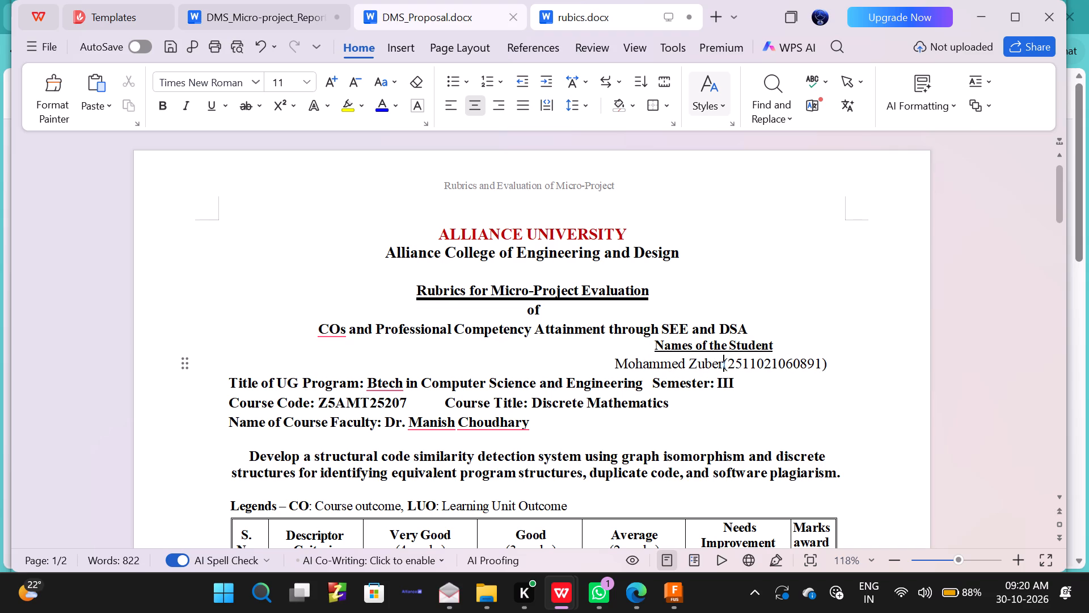
Change the last three digits of the bracketed student ID to the new student's and add a space before the bracket.
{"action": "left_click", "coordinate": [821, 360]}
{"action": "key", "text": "BackSpace"}
{"action": "key", "text": "BackSpace"}
{"action": "key", "text": "BackSpace"}
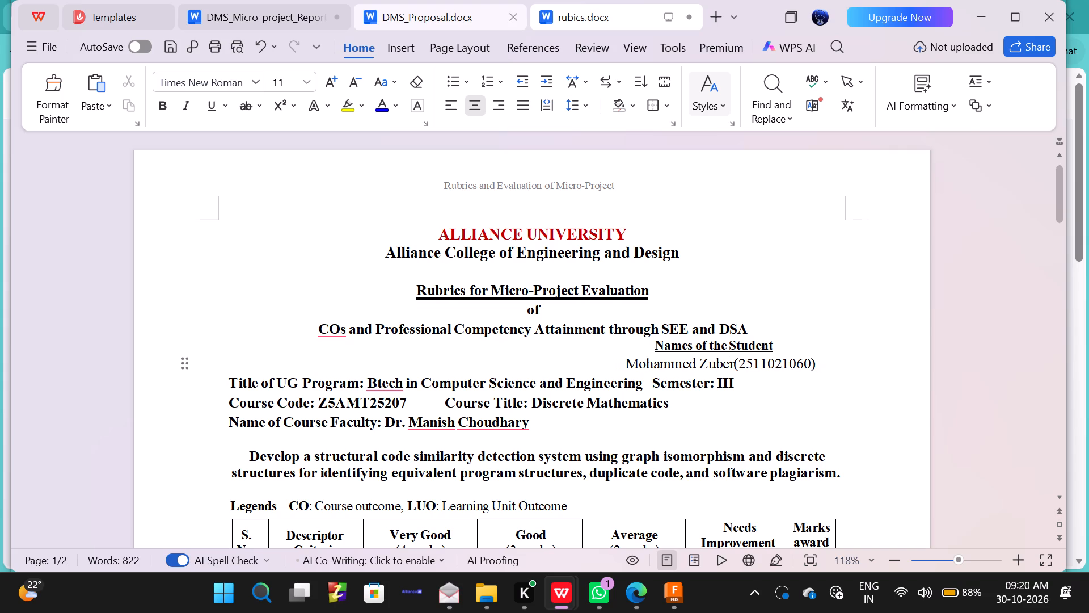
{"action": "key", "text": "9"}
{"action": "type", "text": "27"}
{"action": "left_click", "coordinate": [721, 366]}
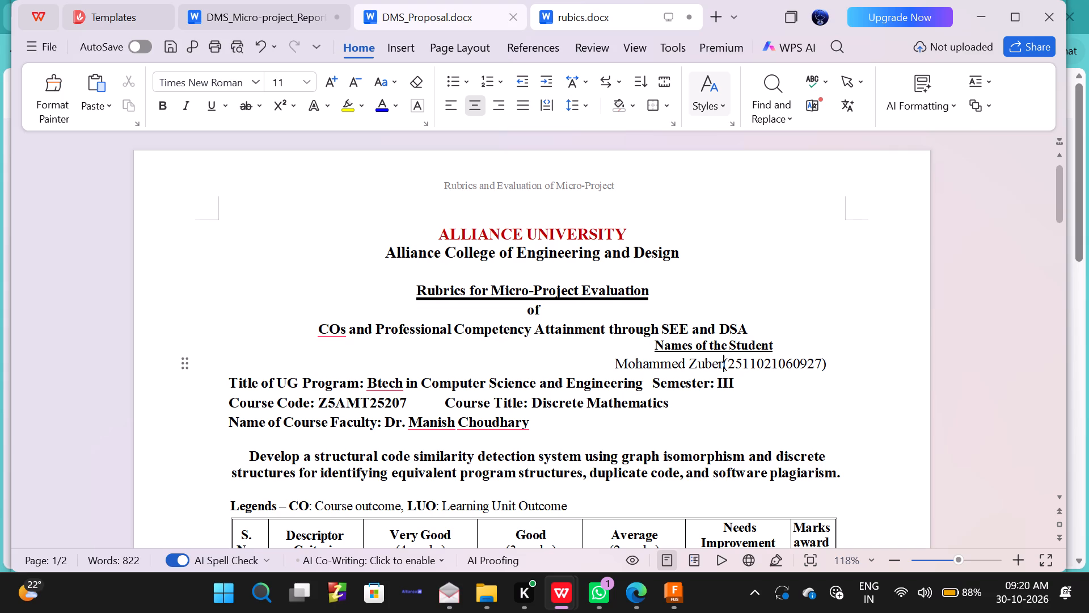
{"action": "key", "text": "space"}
Delete the bold project title about structural code similarity detection above the Legends line.
{"action": "scroll", "coordinate": [696, 421], "scroll_direction": "down", "scroll_amount": 1}
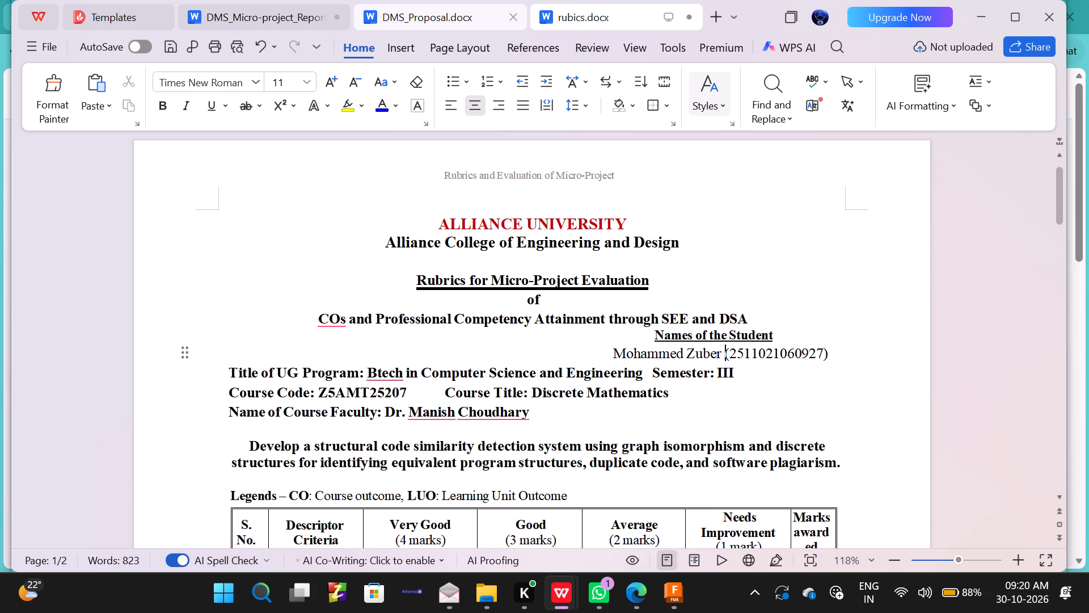
{"action": "scroll", "coordinate": [696, 421], "scroll_direction": "down", "scroll_amount": 1}
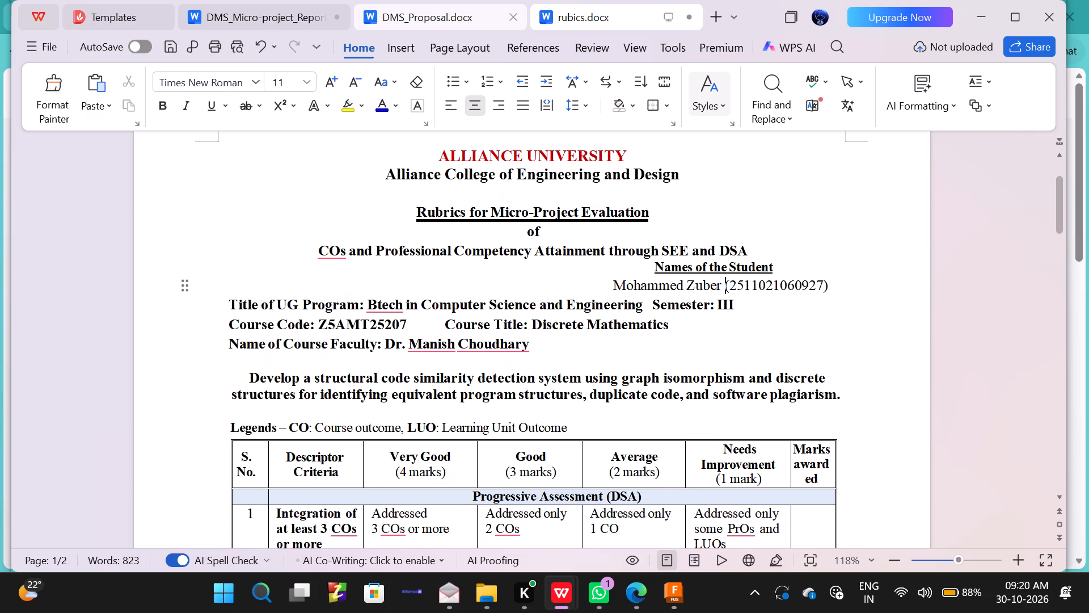
{"action": "left_click_drag", "start_coordinate": [247, 373], "coordinate": [839, 395]}
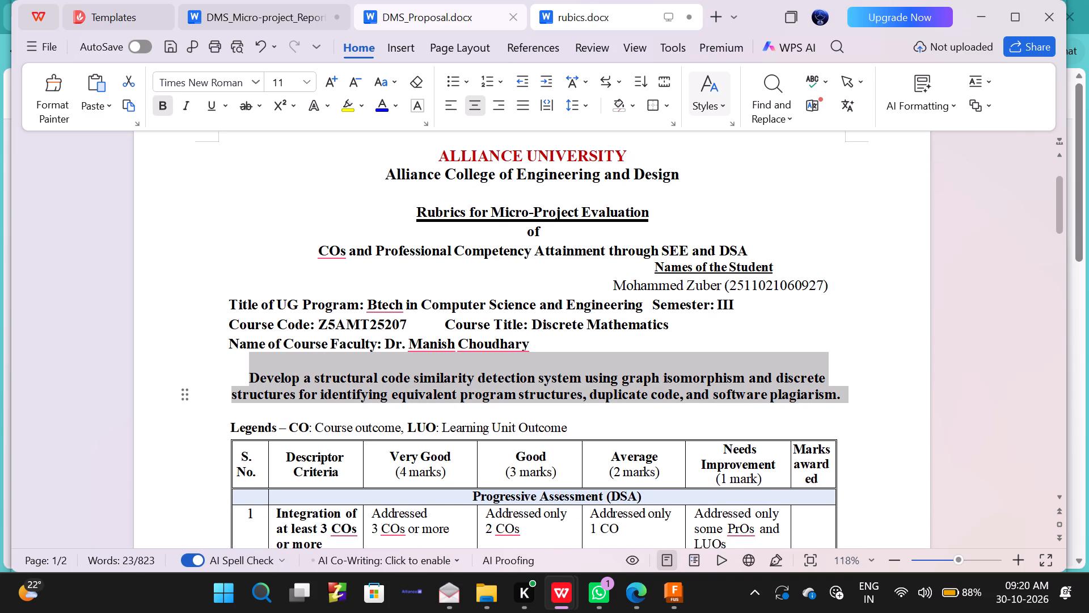
{"action": "left_click_drag", "start_coordinate": [839, 395], "coordinate": [839, 395]}
{"action": "key", "text": "BackSpace"}
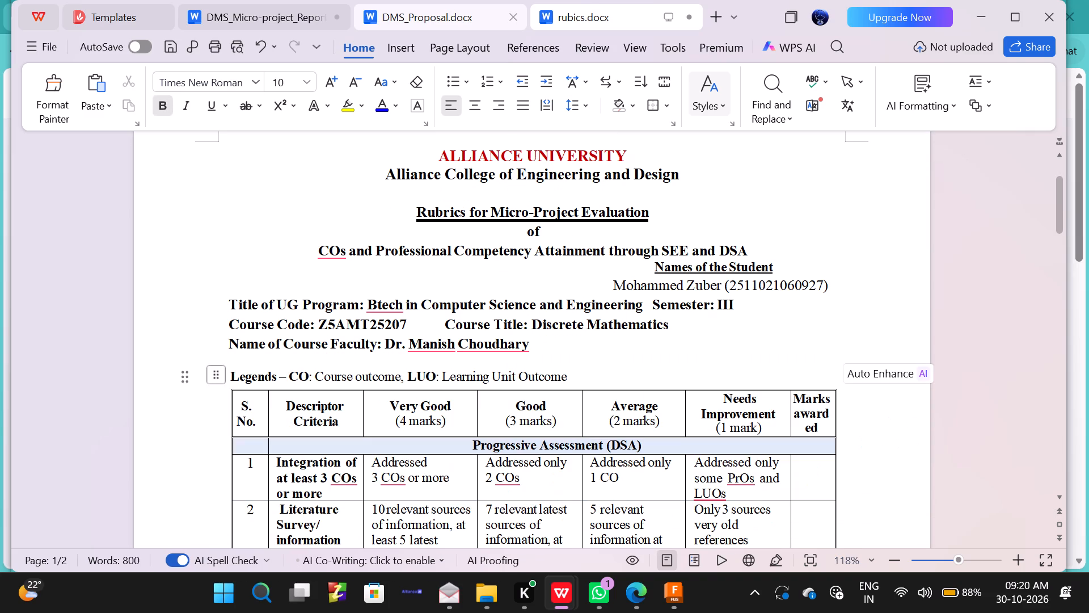
Copy the bold Boolean logic circuit simulator title from DMS_Proposal.docx and paste it below the course faculty line in rubics.docx.
{"action": "left_click", "coordinate": [378, 10]}
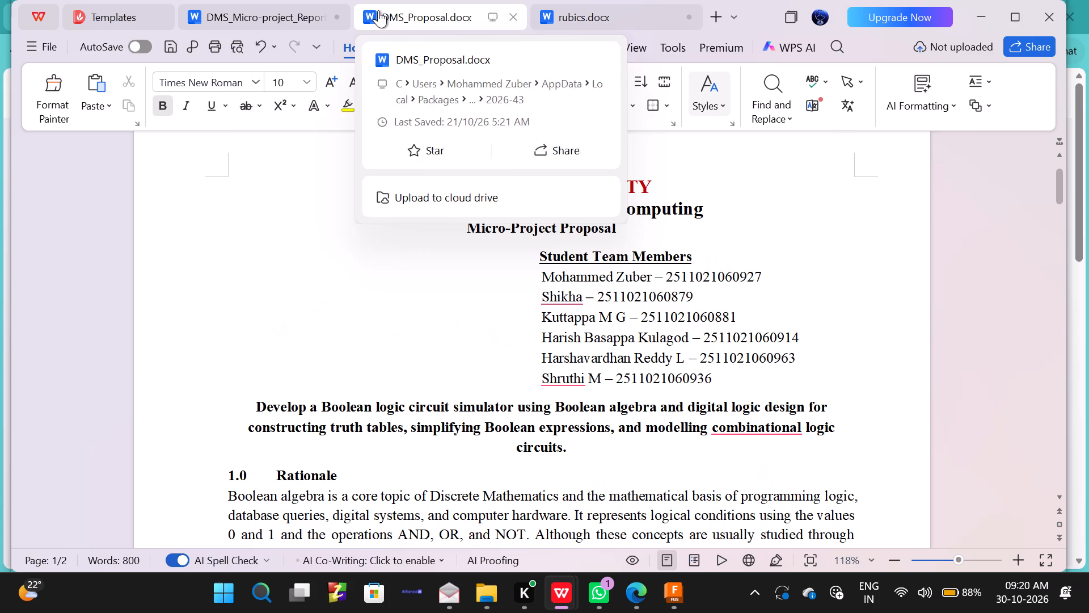
{"action": "left_click_drag", "start_coordinate": [246, 406], "coordinate": [583, 452]}
{"action": "key", "text": "ctrl+c"}
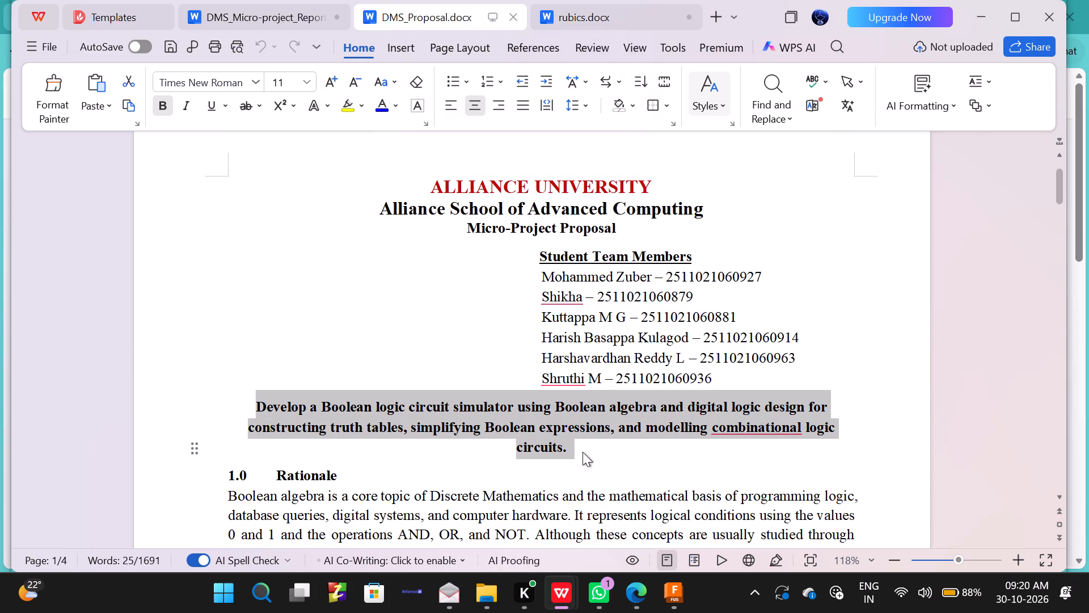
{"action": "left_click", "coordinate": [572, 0]}
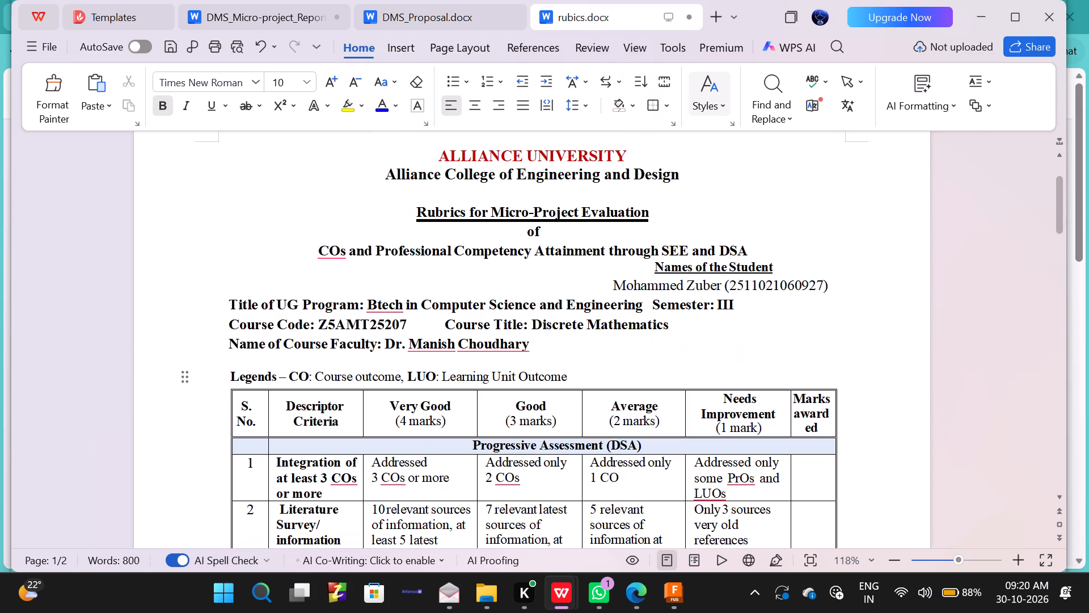
{"action": "left_click", "coordinate": [552, 350]}
{"action": "key", "text": "Return"}
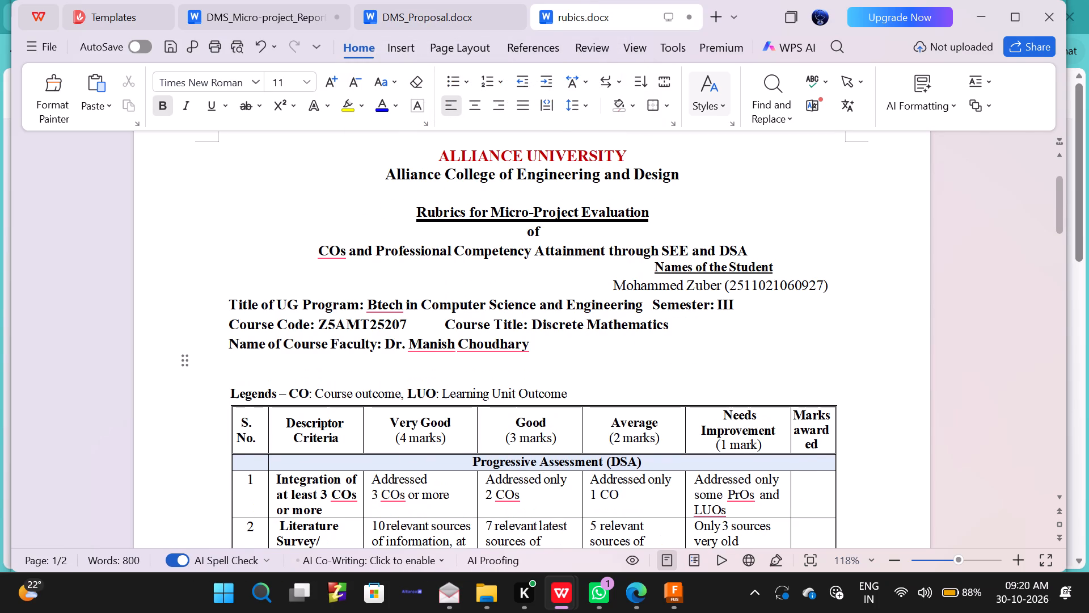
{"action": "key", "text": "ctrl+v"}
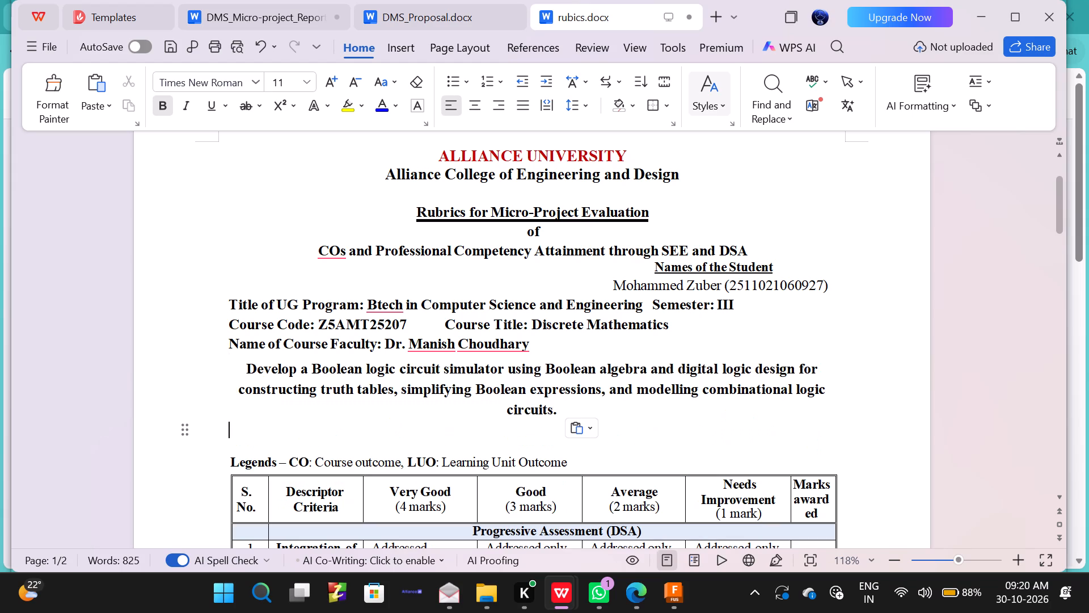
Insert a blank line between the course faculty line and the pasted project title.
{"action": "left_click", "coordinate": [558, 349]}
{"action": "key", "text": "Return"}
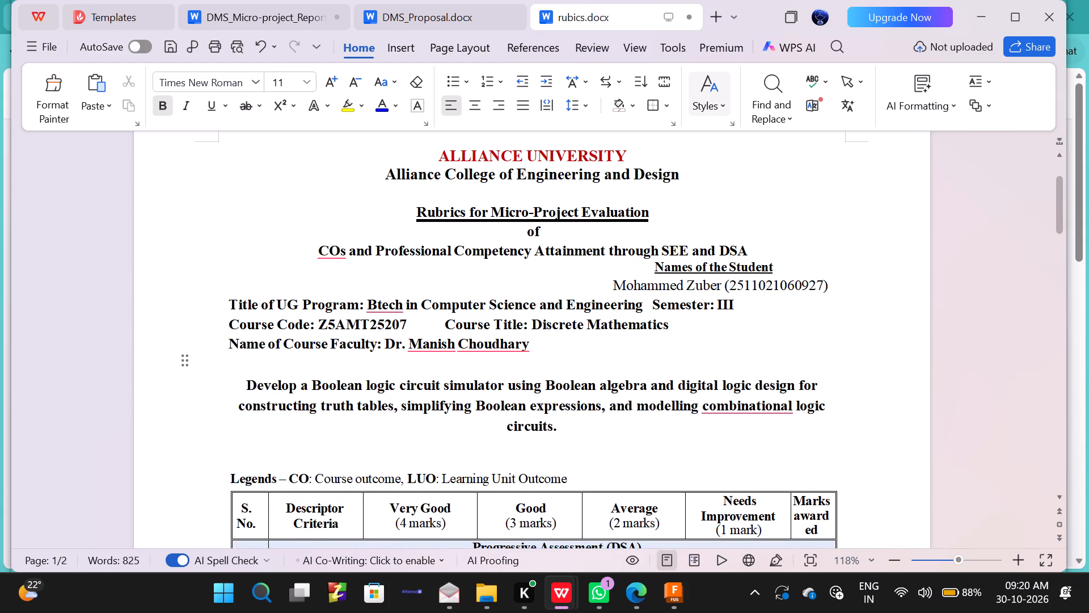
Replace the indent at the start of the Legends line with two spaces.
{"action": "left_click", "coordinate": [248, 456]}
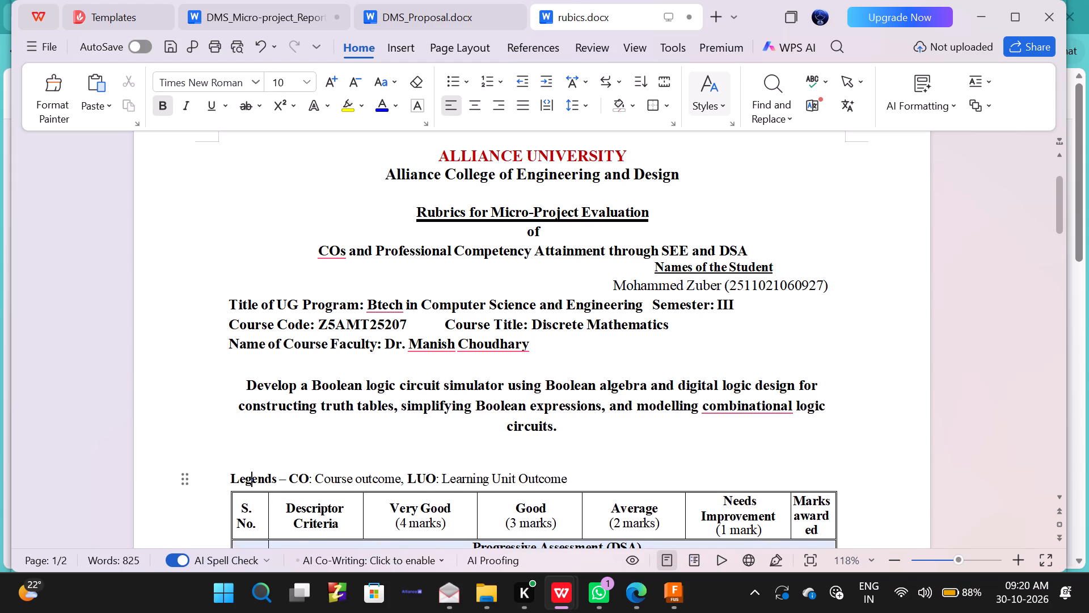
{"action": "left_click", "coordinate": [228, 482]}
{"action": "key", "text": "BackSpace"}
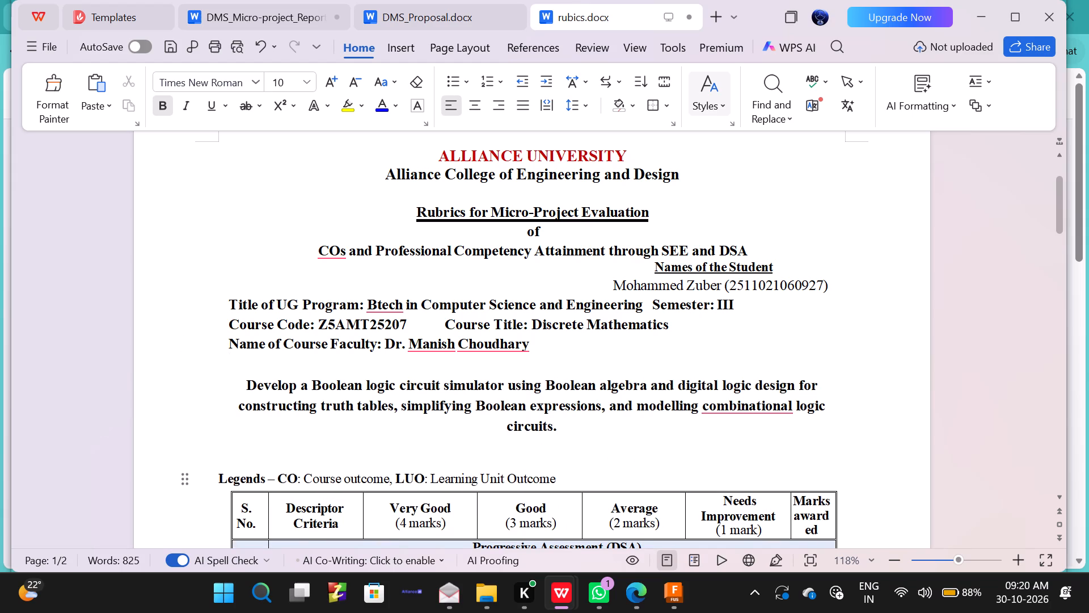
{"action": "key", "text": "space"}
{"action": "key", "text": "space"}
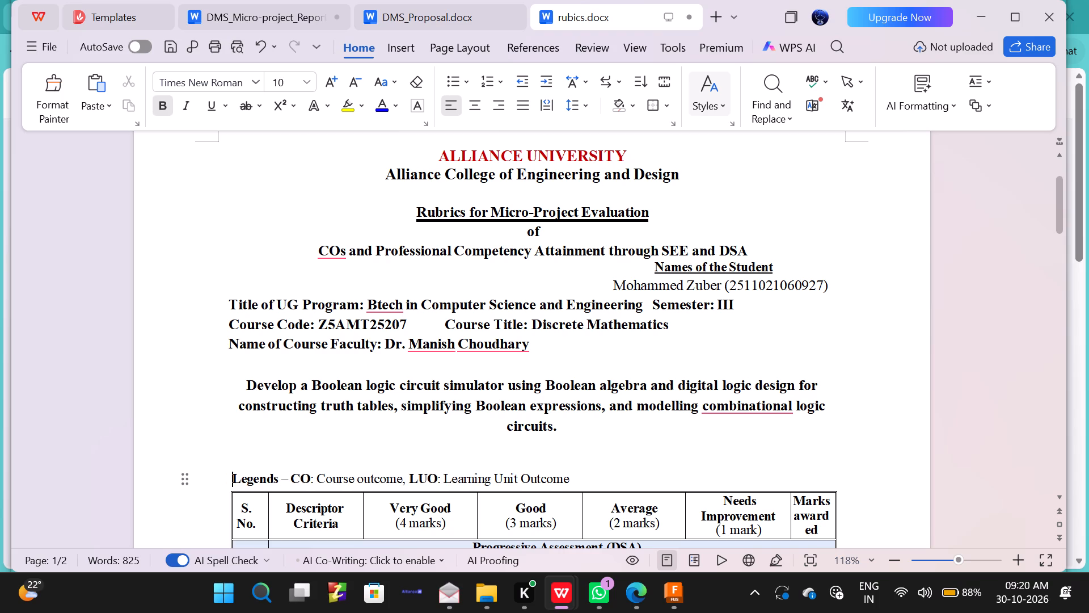
Delete the extra empty line between the project title and the Legends line.
{"action": "left_click", "coordinate": [232, 465]}
{"action": "left_click", "coordinate": [237, 456]}
{"action": "key", "text": "Up"}
{"action": "key", "text": "BackSpace"}
{"action": "key", "text": "BackSpace"}
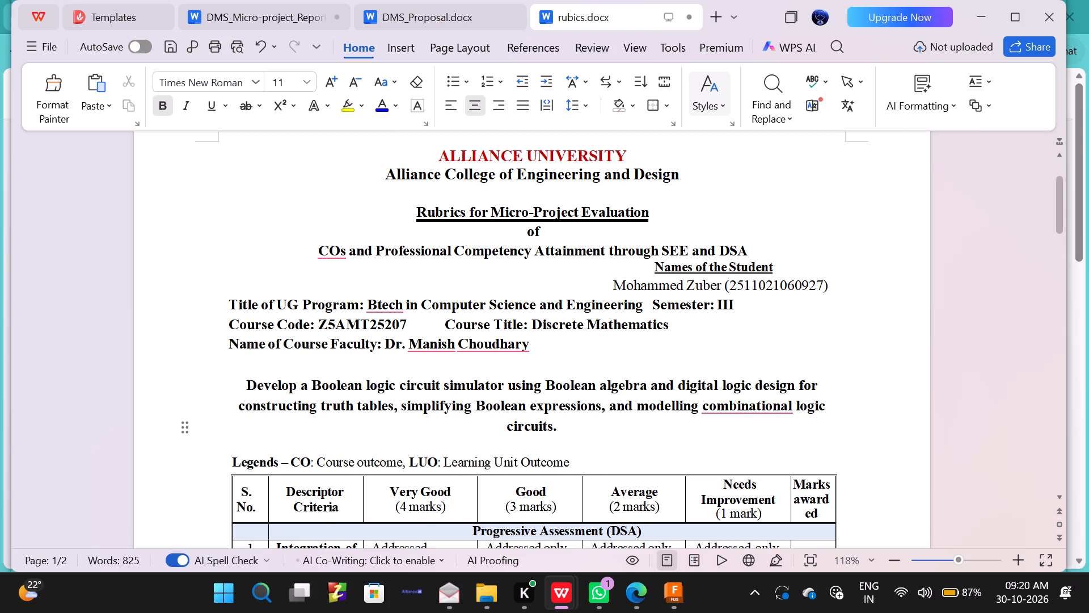
{"action": "key", "text": "Down"}
{"action": "key", "text": "Up"}
Review the rubric tables, notes and signature section across both pages of the document.
{"action": "scroll", "coordinate": [360, 414], "scroll_direction": "down", "scroll_amount": 6}
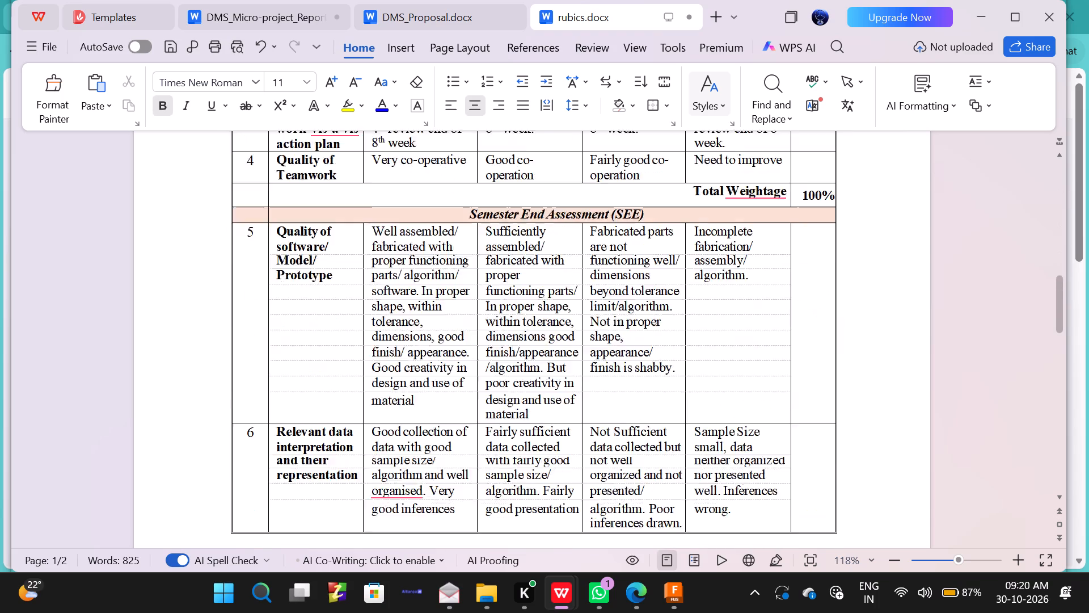
{"action": "scroll", "coordinate": [360, 414], "scroll_direction": "down", "scroll_amount": 7}
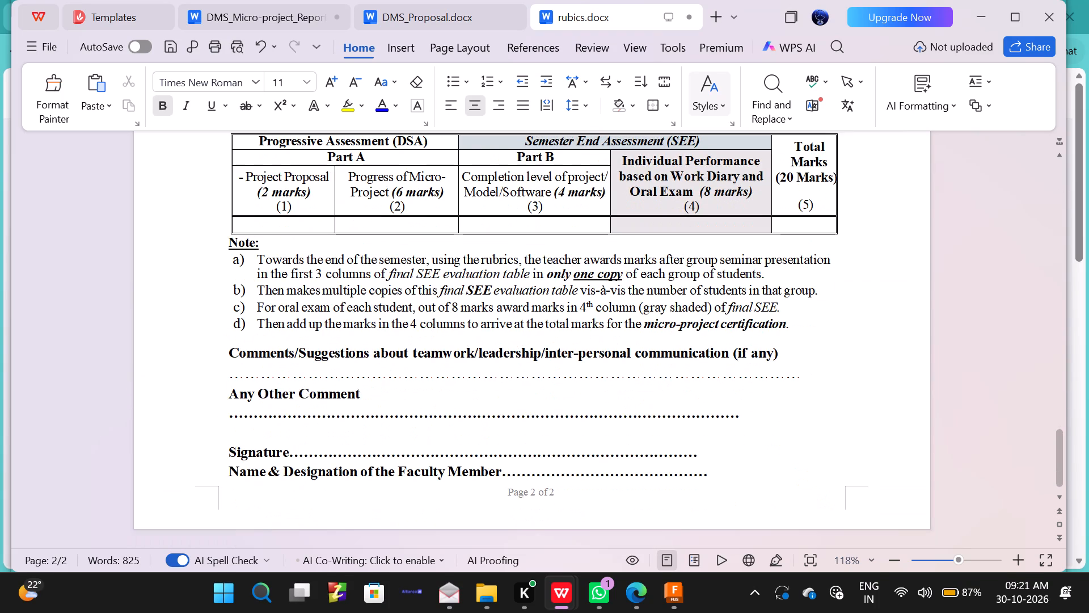
{"action": "scroll", "coordinate": [360, 414], "scroll_direction": "down", "scroll_amount": 1}
{"action": "scroll", "coordinate": [360, 414], "scroll_direction": "up", "scroll_amount": 8}
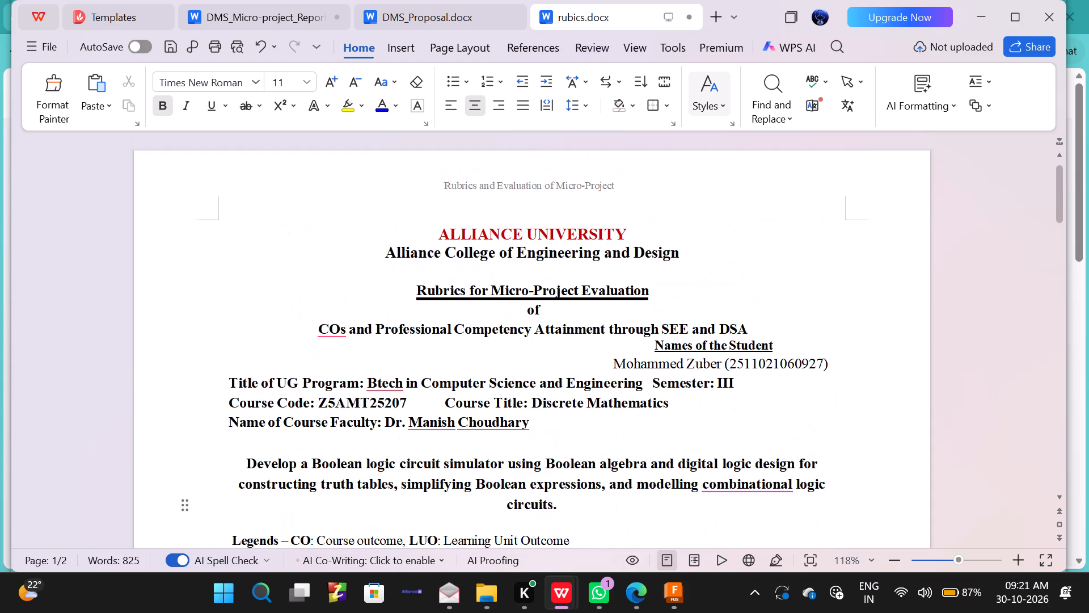
{"action": "scroll", "coordinate": [360, 414], "scroll_direction": "up", "scroll_amount": 1}
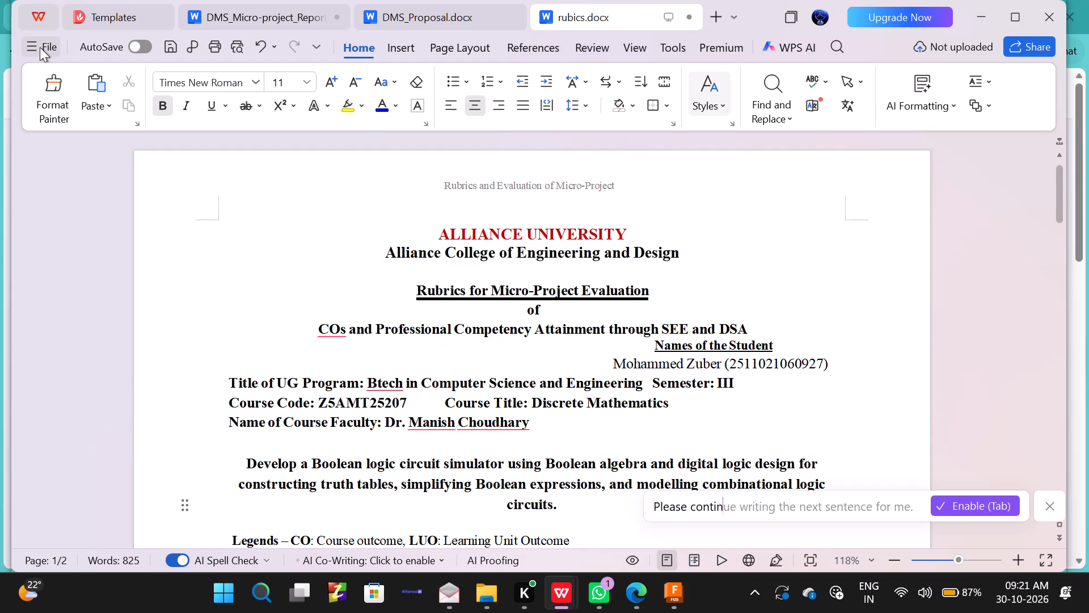
Export pages 1 to 2 of rubics.docx as a standard-quality PDF to the source folder.
{"action": "left_click", "coordinate": [40, 47]}
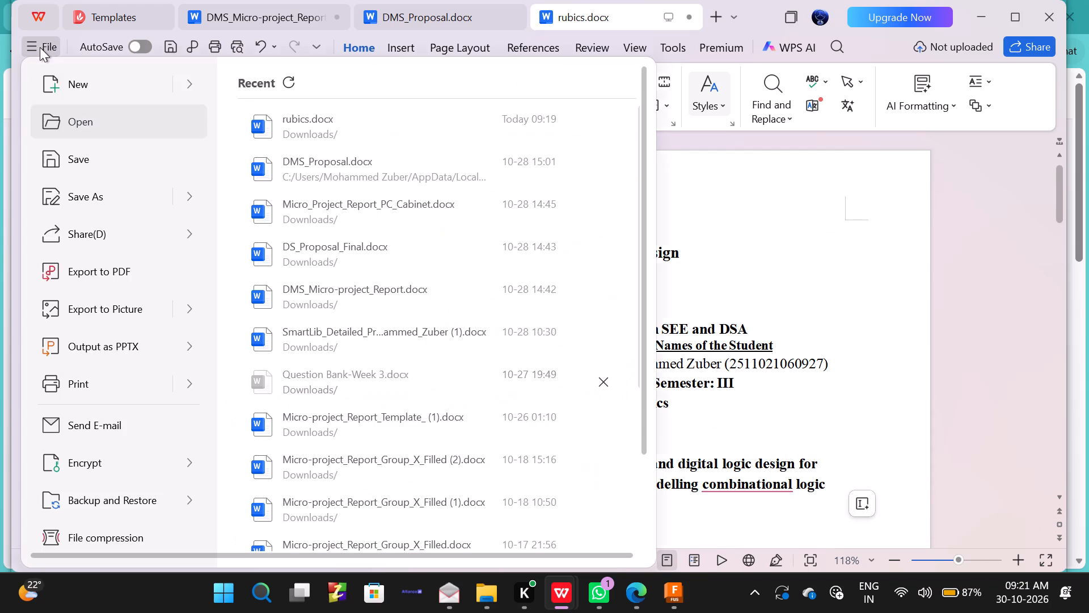
{"action": "left_click", "coordinate": [112, 264]}
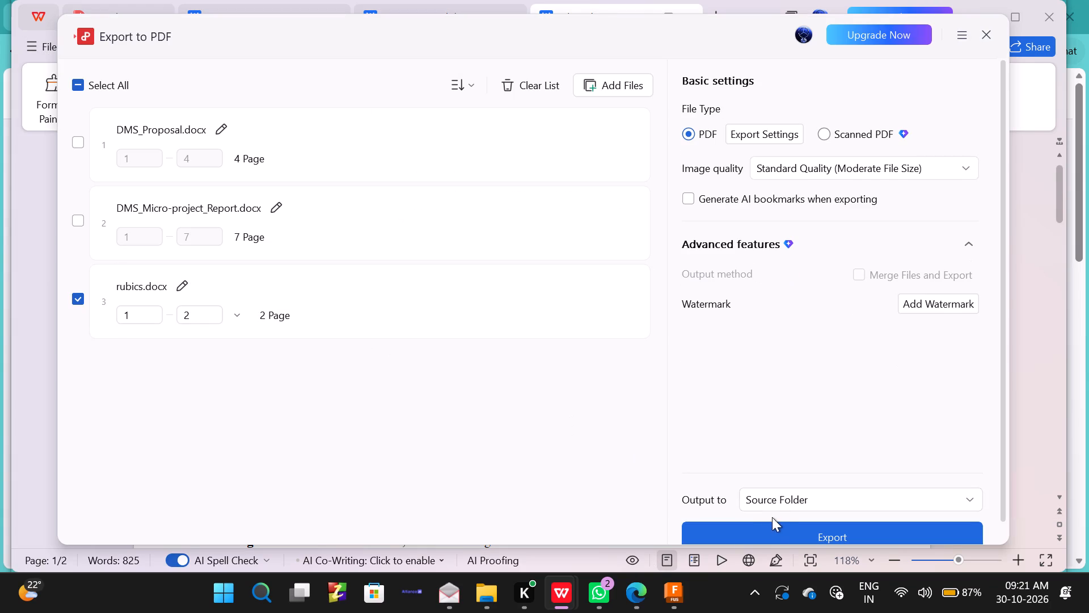
{"action": "left_click", "coordinate": [771, 530]}
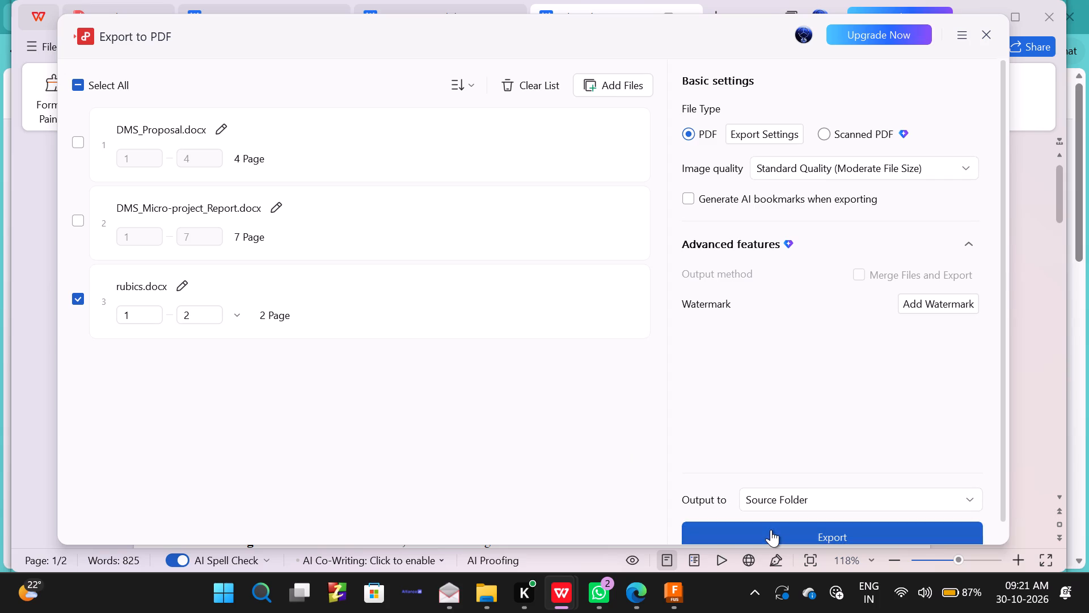
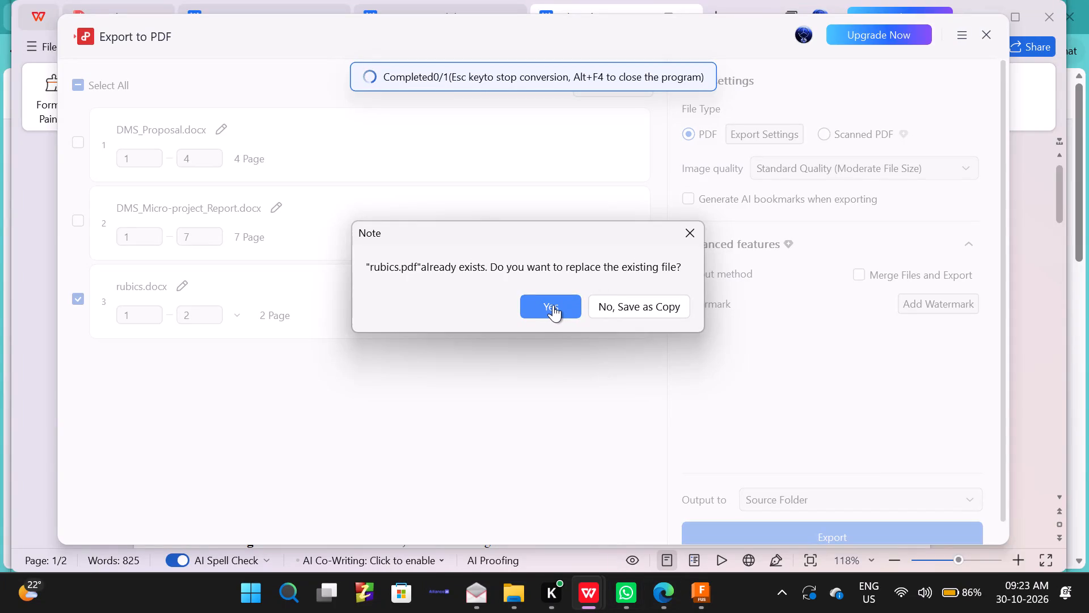
Keep the existing rubics.pdf and save the new export as a separate copy.
{"action": "left_click", "coordinate": [611, 301]}
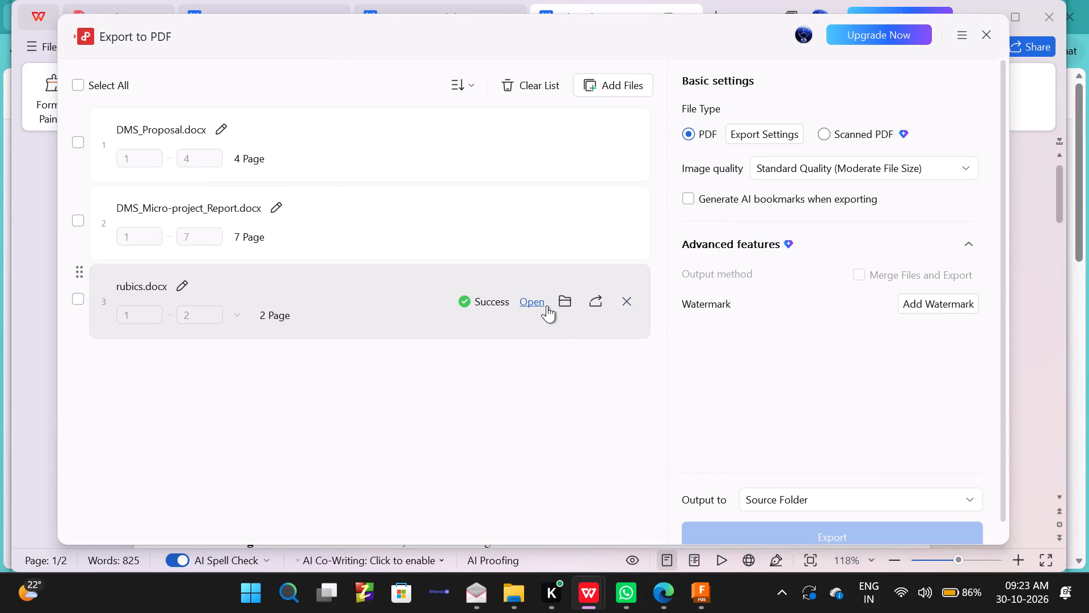
Locate the exported rubics(1).pdf in the Downloads folder and rename it as Zuber rubics.pdf.
{"action": "left_click", "coordinate": [559, 303]}
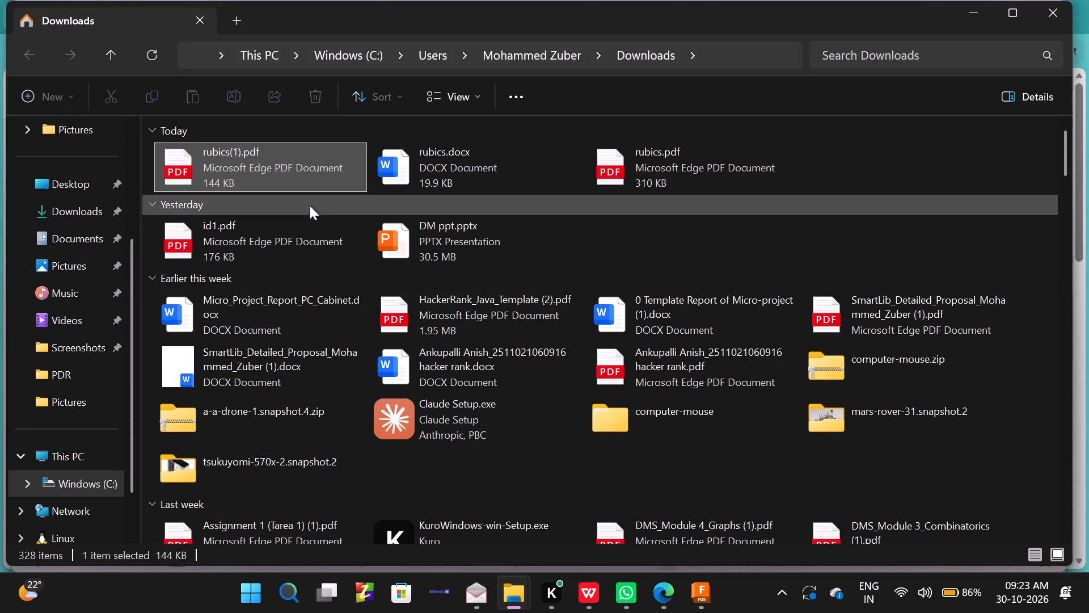
{"action": "right_click", "coordinate": [225, 146]}
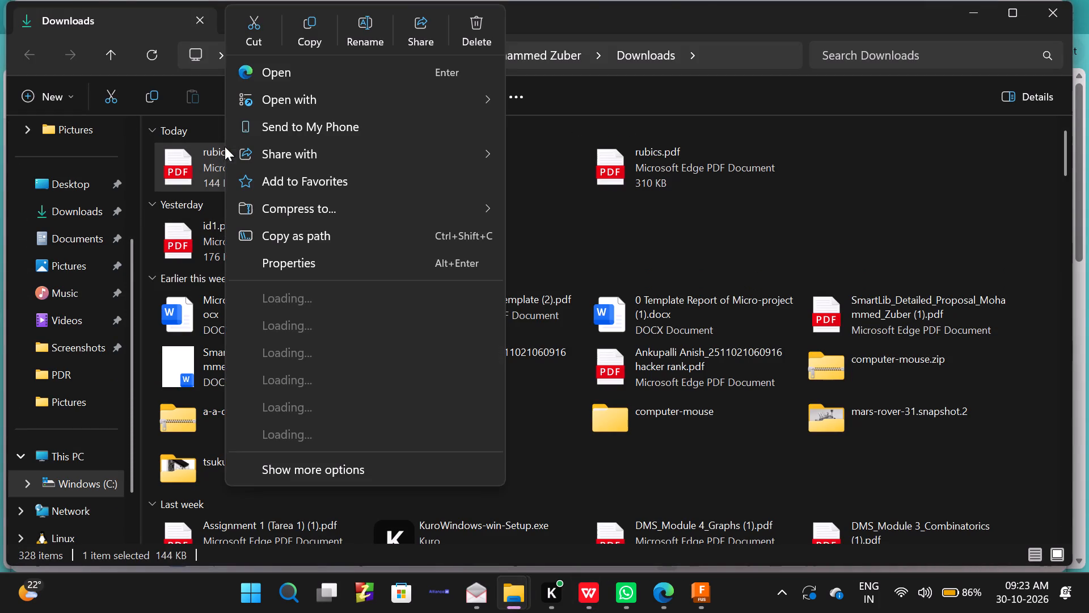
{"action": "left_click", "coordinate": [205, 221]}
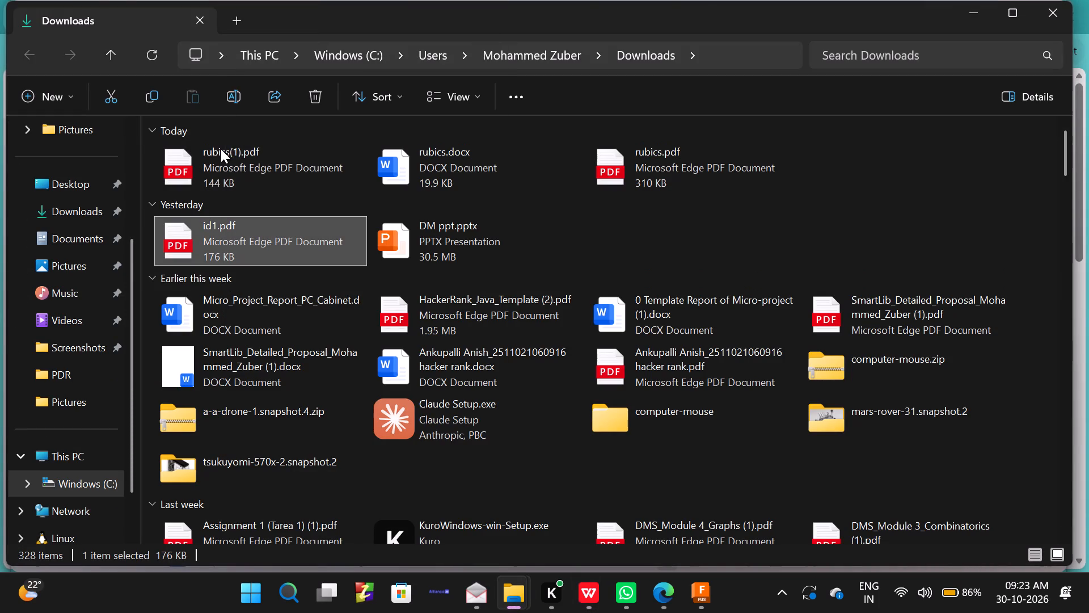
{"action": "left_click", "coordinate": [220, 151]}
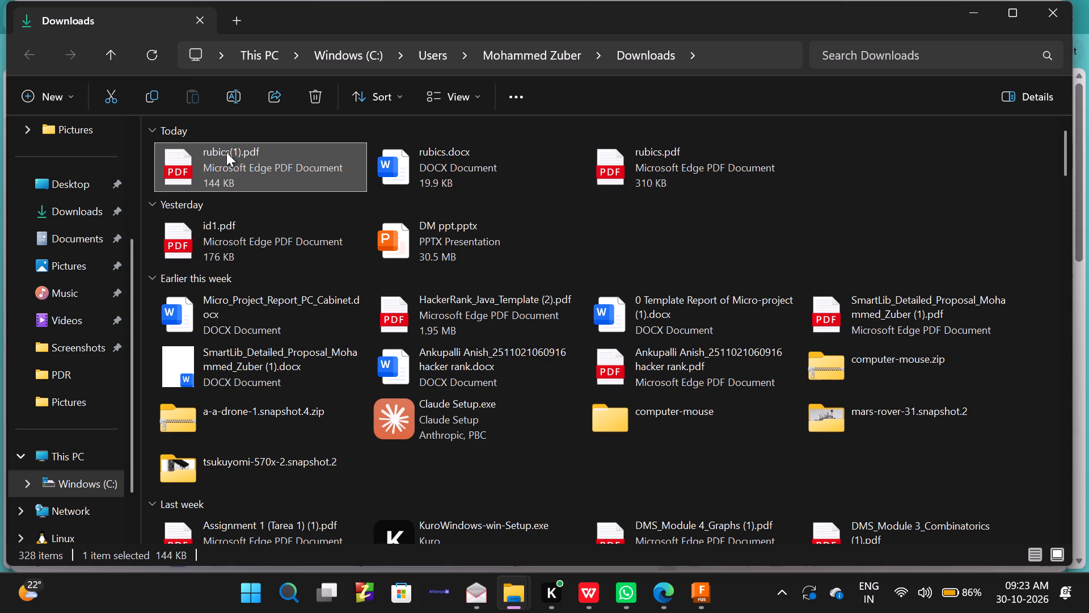
{"action": "left_click", "coordinate": [226, 152]}
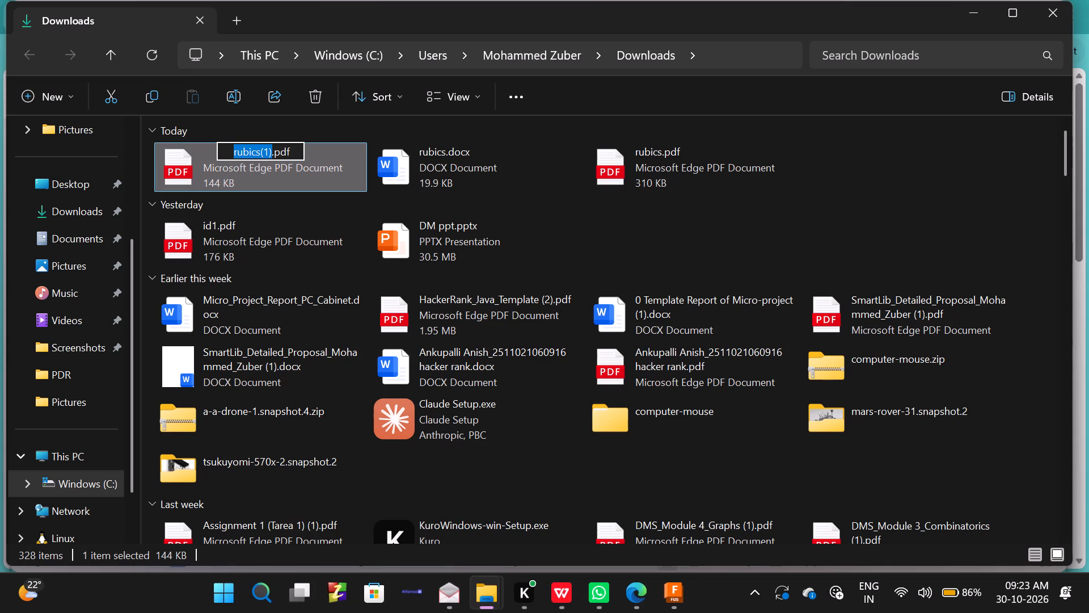
{"action": "left_click", "coordinate": [234, 151]}
{"action": "type", "text": "Zuber"}
{"action": "key", "text": "space"}
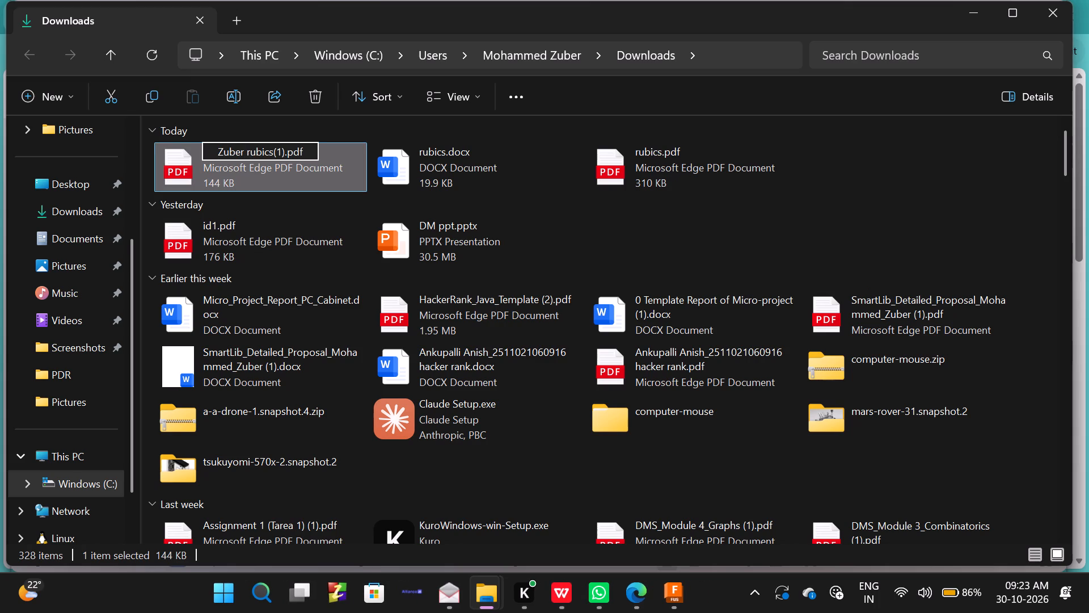
{"action": "left_click", "coordinate": [284, 157]}
{"action": "key", "text": "BackSpace"}
{"action": "key", "text": "BackSpace"}
{"action": "key", "text": "BackSpace"}
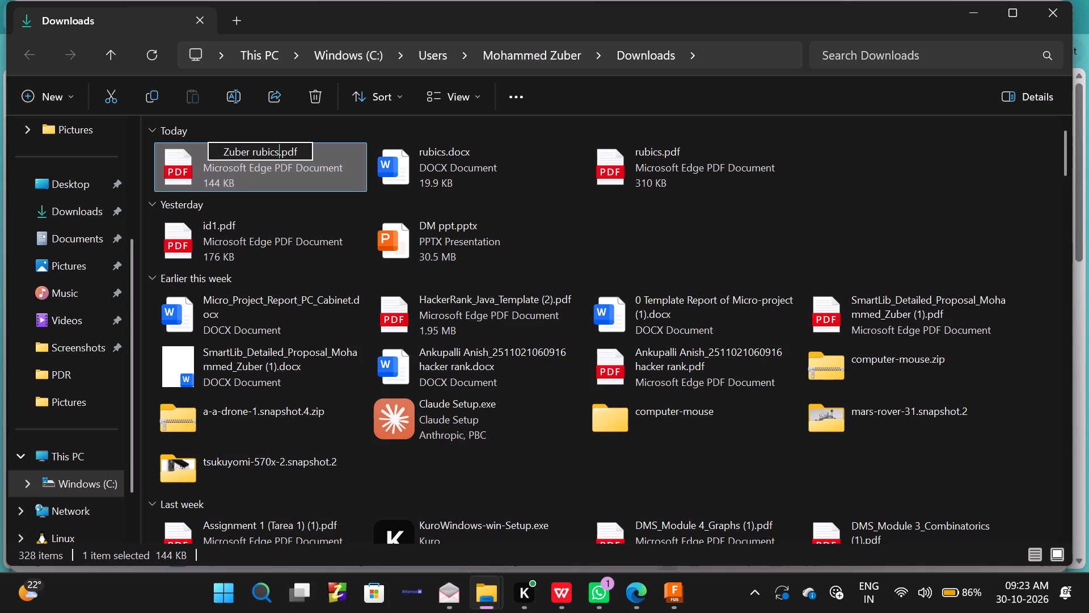
{"action": "key", "text": "Return"}
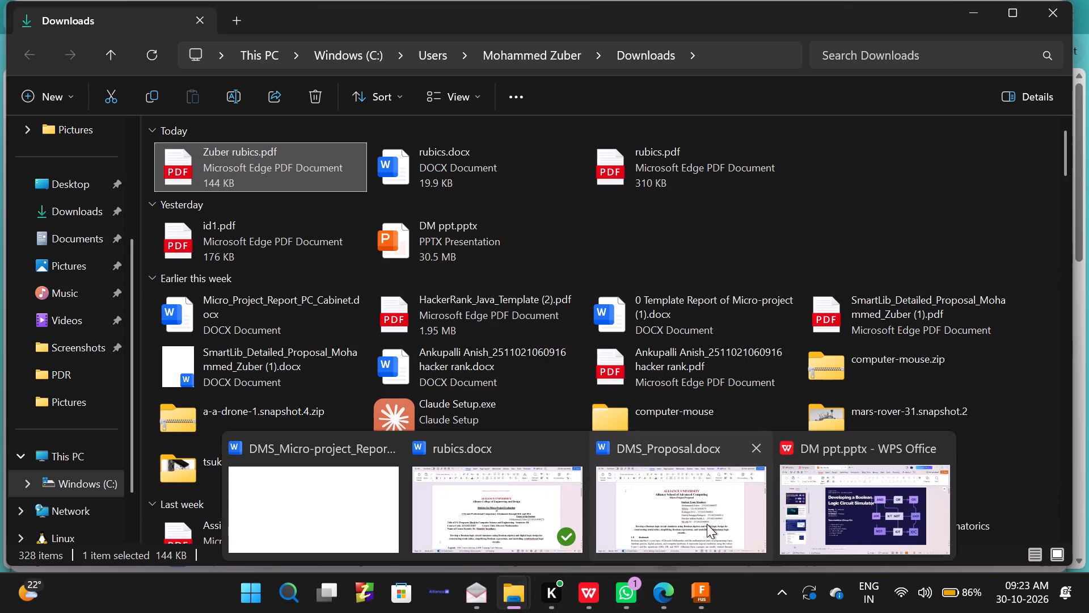
Return to rubics.docx and replace the student name with that of the third team member, Kuttappa, including the initials.
{"action": "left_click", "coordinate": [638, 517]}
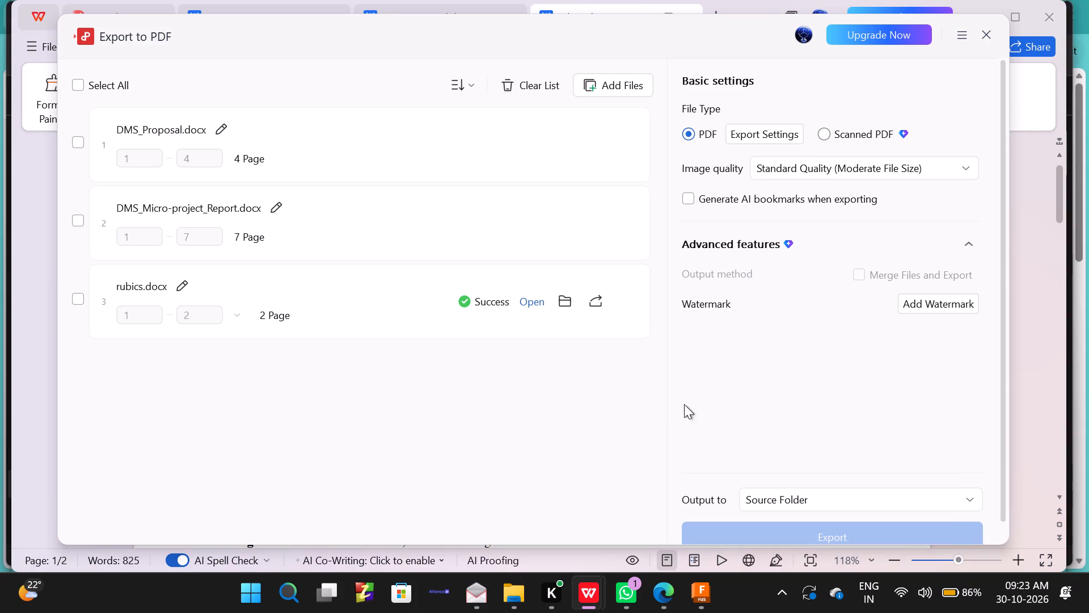
{"action": "left_click", "coordinate": [982, 35]}
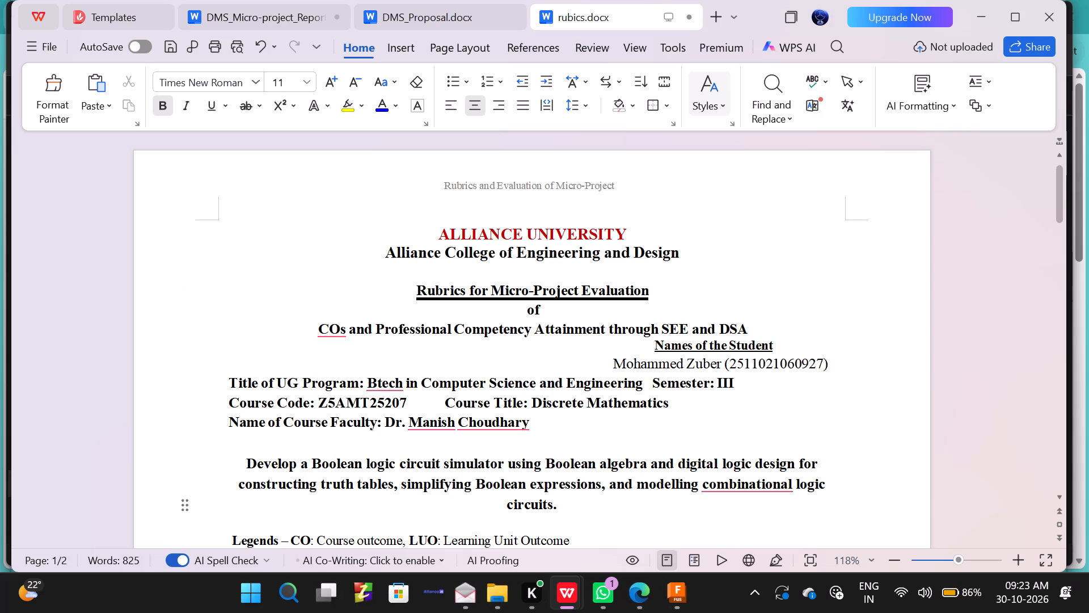
{"action": "left_click", "coordinate": [722, 363]}
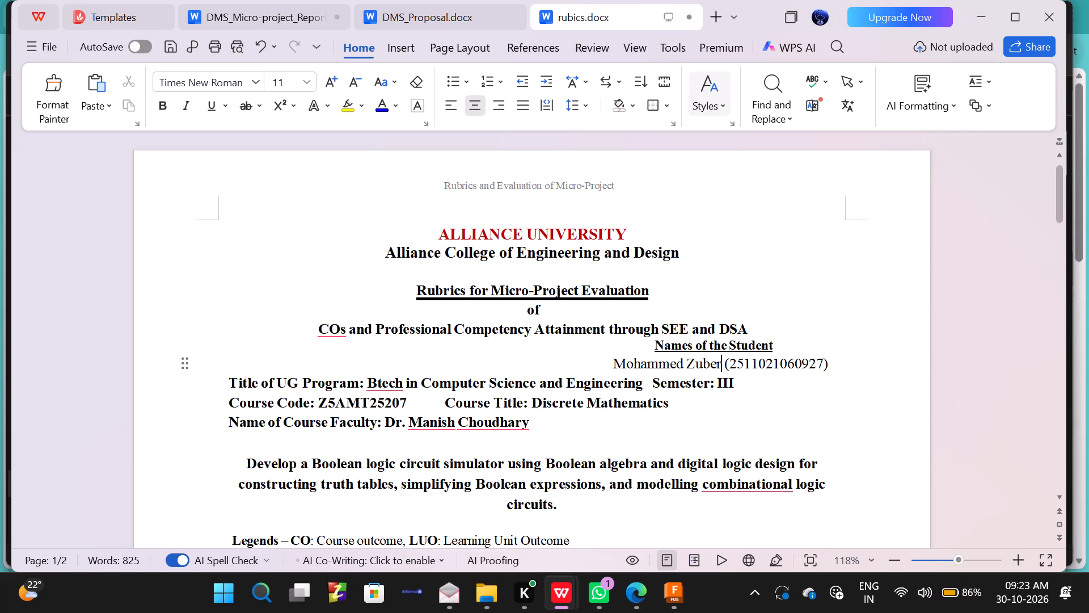
{"action": "key", "text": "BackSpace"}
{"action": "key", "text": "BackSpace"}
{"action": "key", "text": "BackSpace"}
{"action": "key", "text": "BackSpace"}
{"action": "key", "text": "BackSpace"}
{"action": "key", "text": "BackSpace"}
{"action": "key", "text": "BackSpace"}
{"action": "key", "text": "BackSpace"}
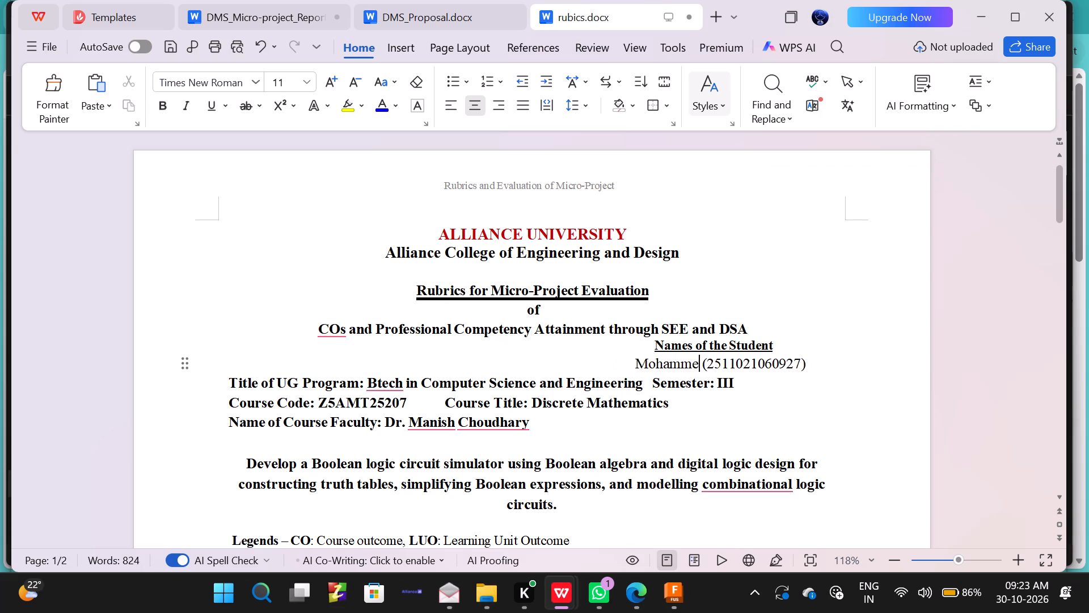
{"action": "key", "text": "BackSpace"}
{"action": "key", "text": "BackSpace"}
{"action": "key", "text": "BackSpace"}
{"action": "key", "text": "BackSpace"}
{"action": "key", "text": "BackSpace"}
{"action": "key", "text": "BackSpace"}
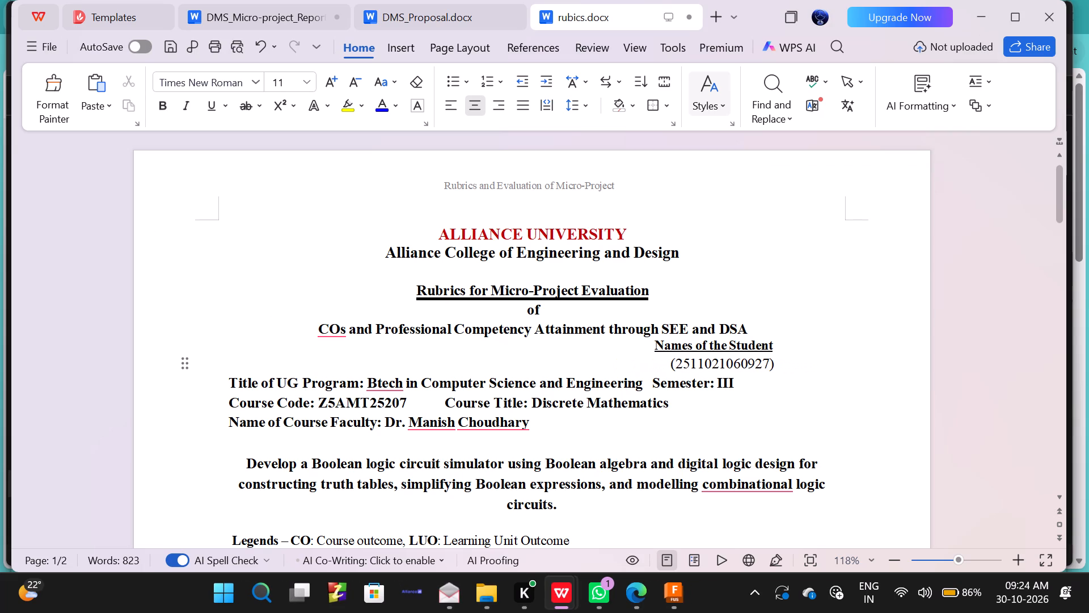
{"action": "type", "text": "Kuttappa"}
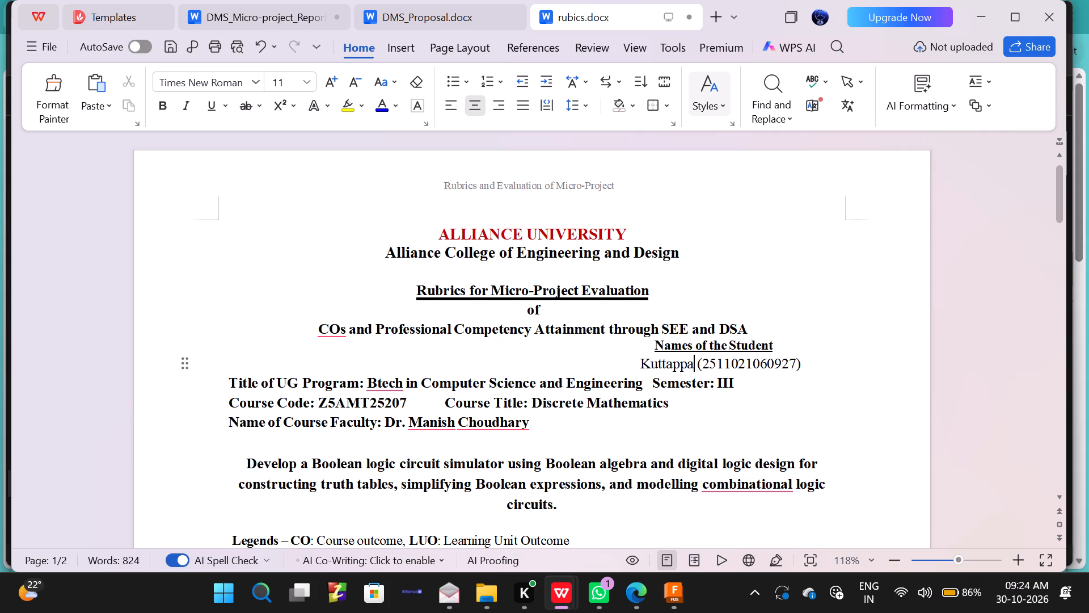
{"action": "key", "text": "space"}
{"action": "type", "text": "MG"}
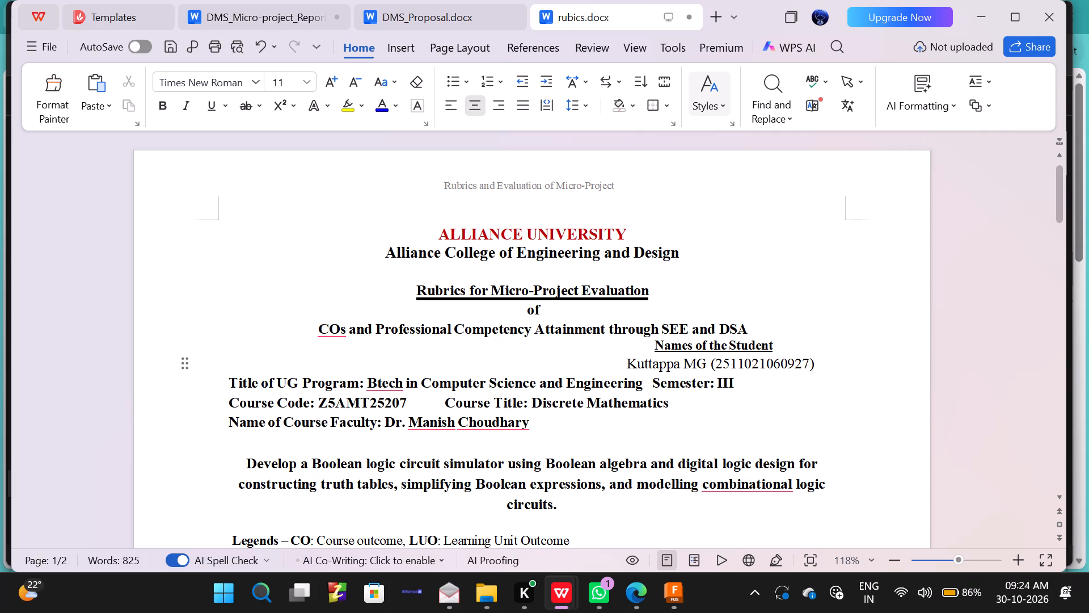
Look up Kuttappa's registration number in DMS_Proposal.docx and correct the last digits of the number beside the name in rubics.docx.
{"action": "left_click", "coordinate": [420, 0]}
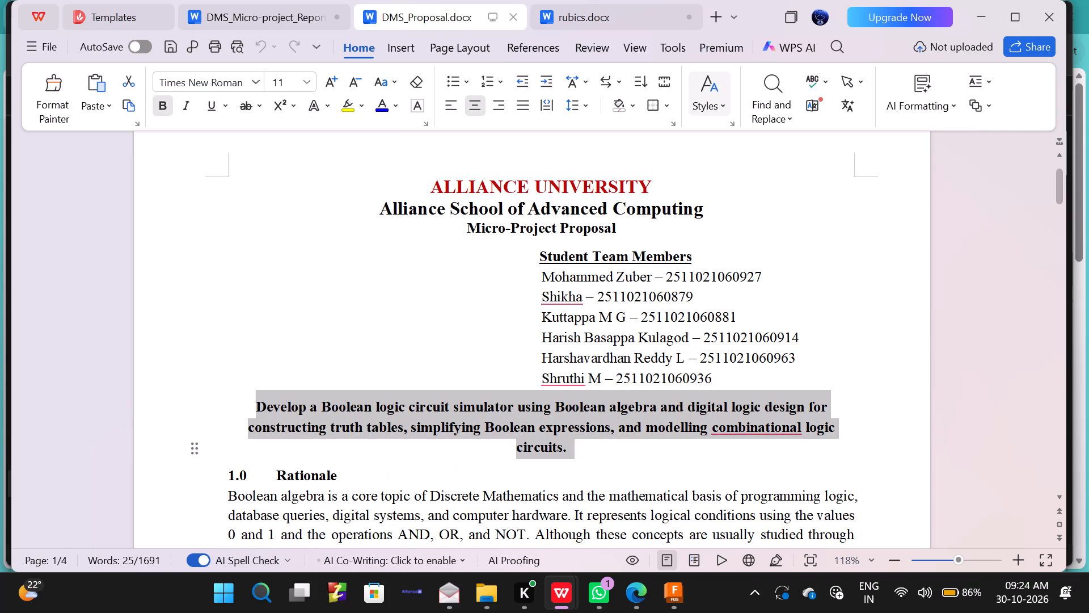
{"action": "left_click", "coordinate": [614, 6]}
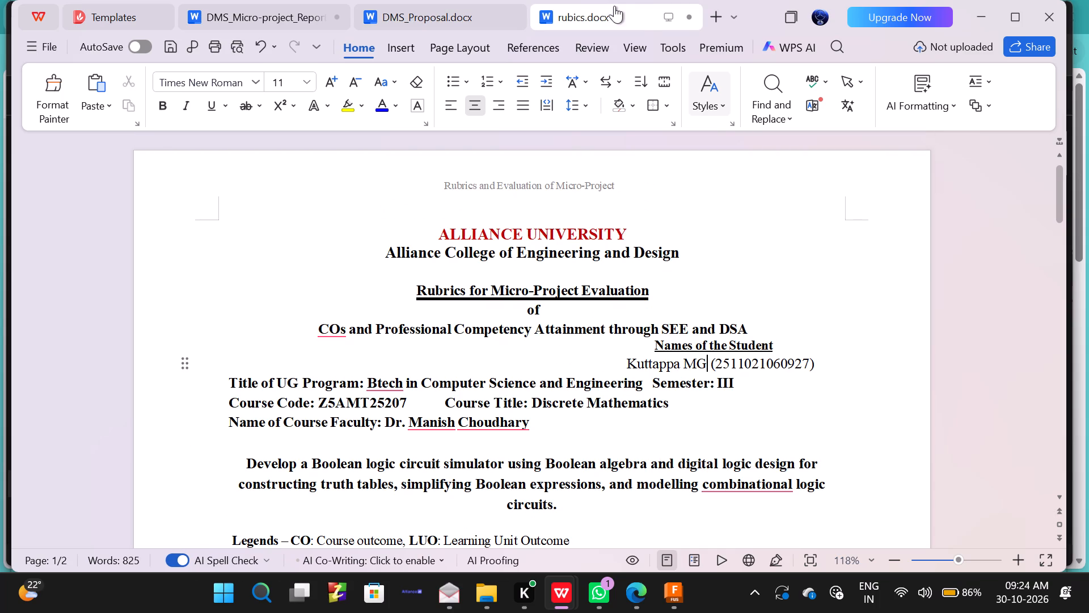
{"action": "left_click", "coordinate": [808, 362]}
{"action": "key", "text": "BackSpace"}
{"action": "key", "text": "BackSpace"}
{"action": "key", "text": "BackSpace"}
{"action": "type", "text": "881"}
Export pages 1 to 2 of rubics.docx as a standard-quality PDF to the source folder, saving it as a copy.
{"action": "left_click", "coordinate": [38, 53]}
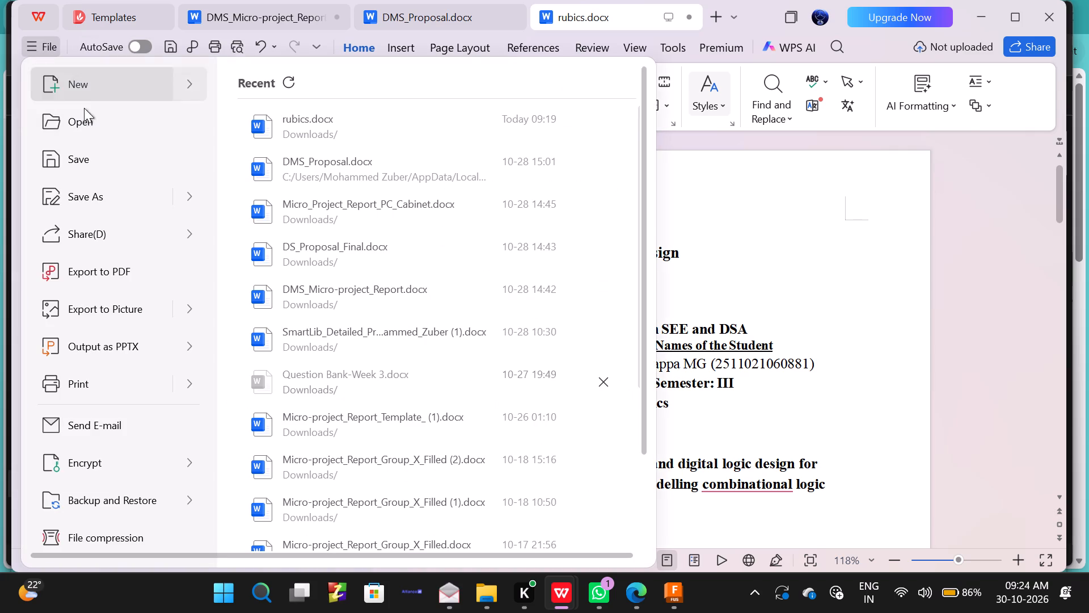
{"action": "left_click", "coordinate": [102, 275]}
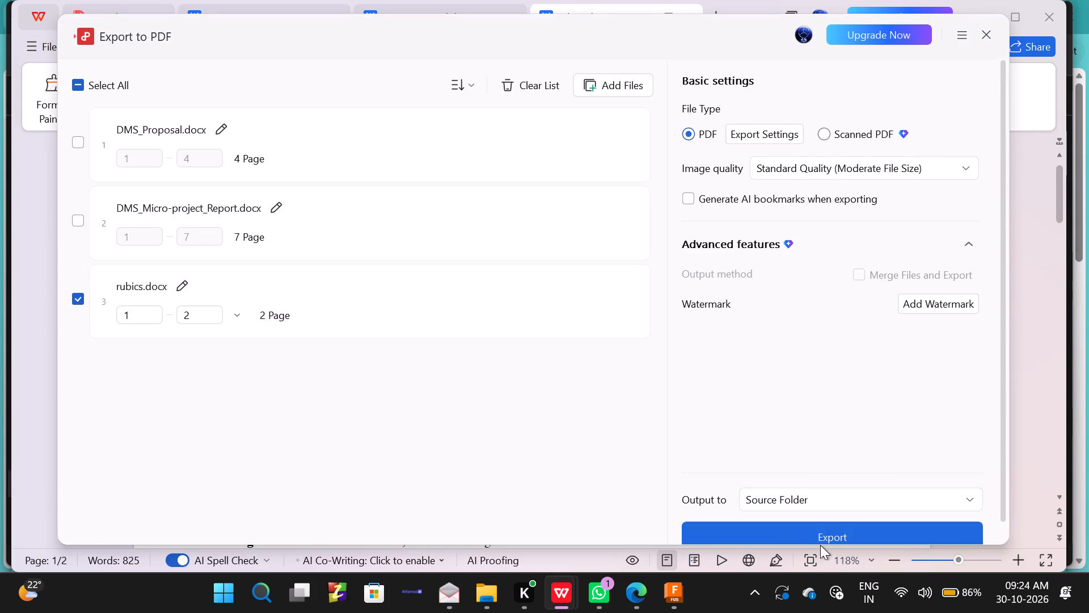
{"action": "left_click", "coordinate": [816, 539]}
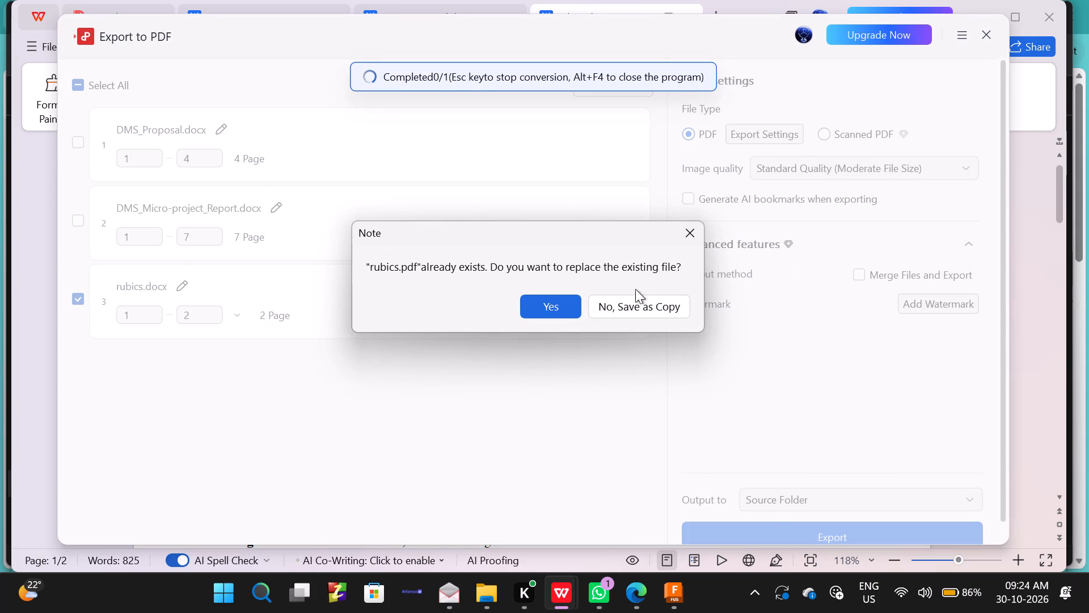
{"action": "left_click", "coordinate": [641, 306]}
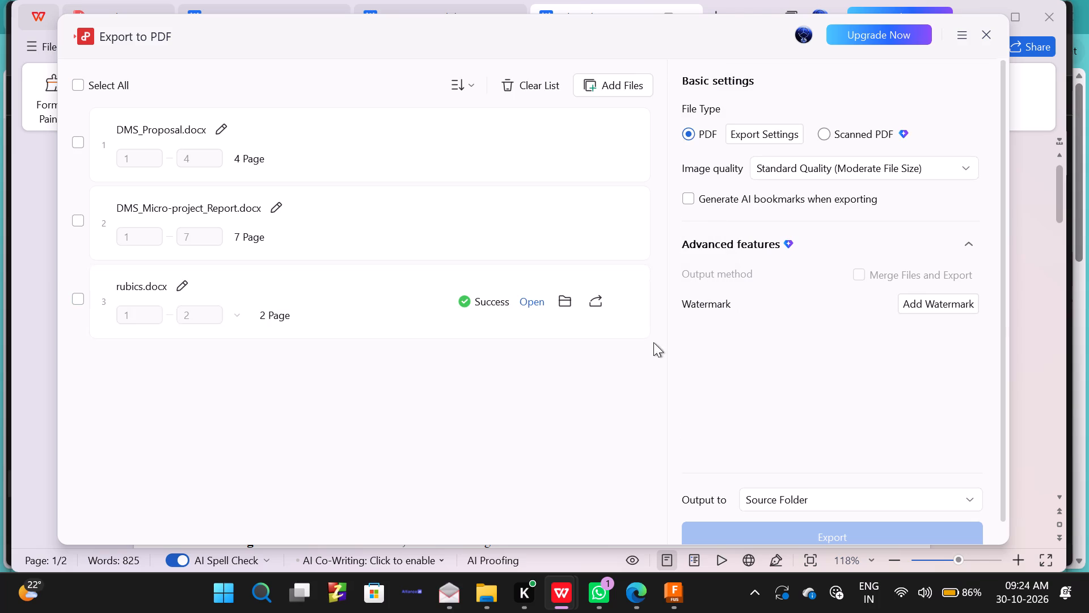
Locate the newly exported rubics(1).pdf in the Downloads folder and rename it as Kuttappa rubics.pdf.
{"action": "left_click", "coordinate": [559, 308]}
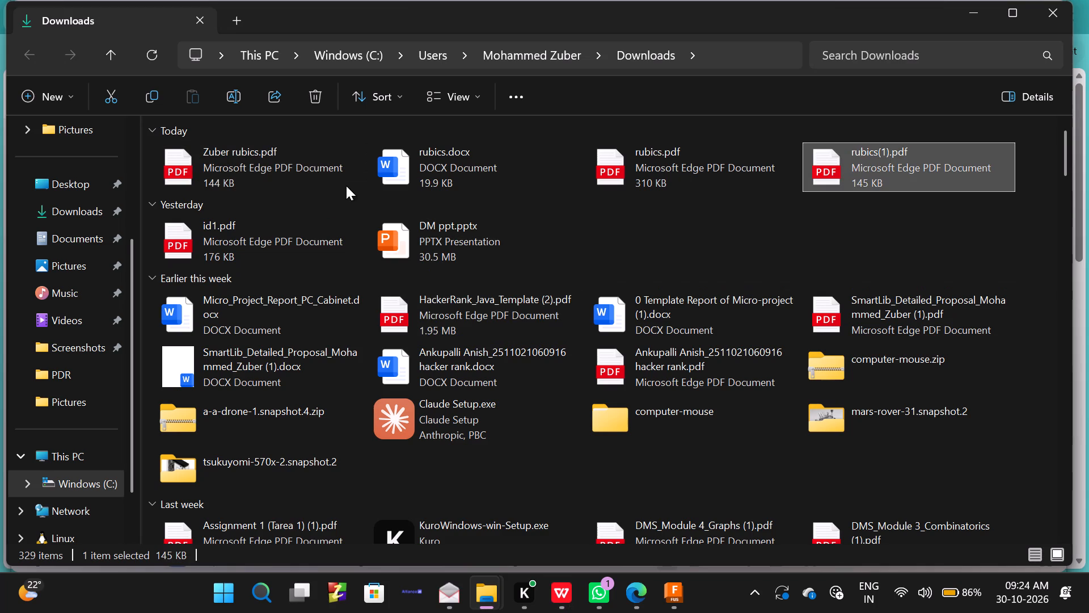
{"action": "left_click", "coordinate": [867, 152]}
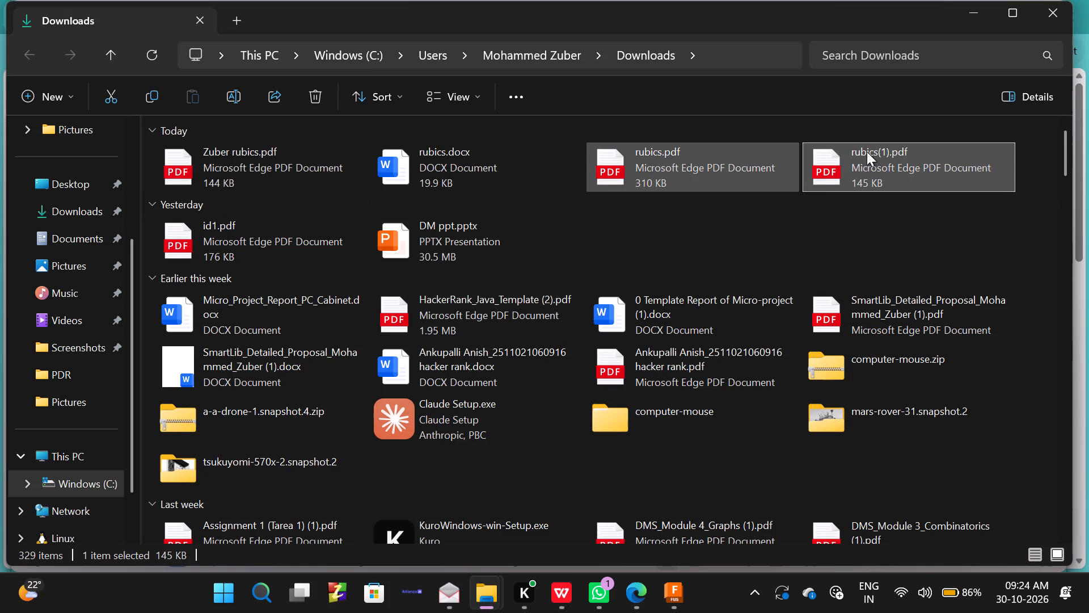
{"action": "left_click", "coordinate": [867, 152]}
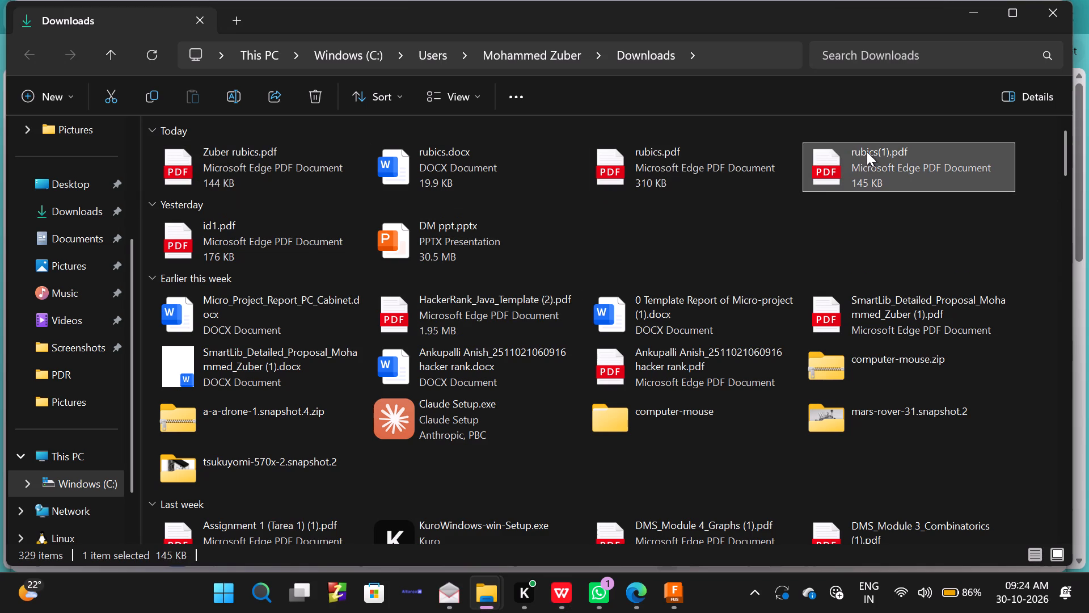
{"action": "left_click", "coordinate": [867, 152]}
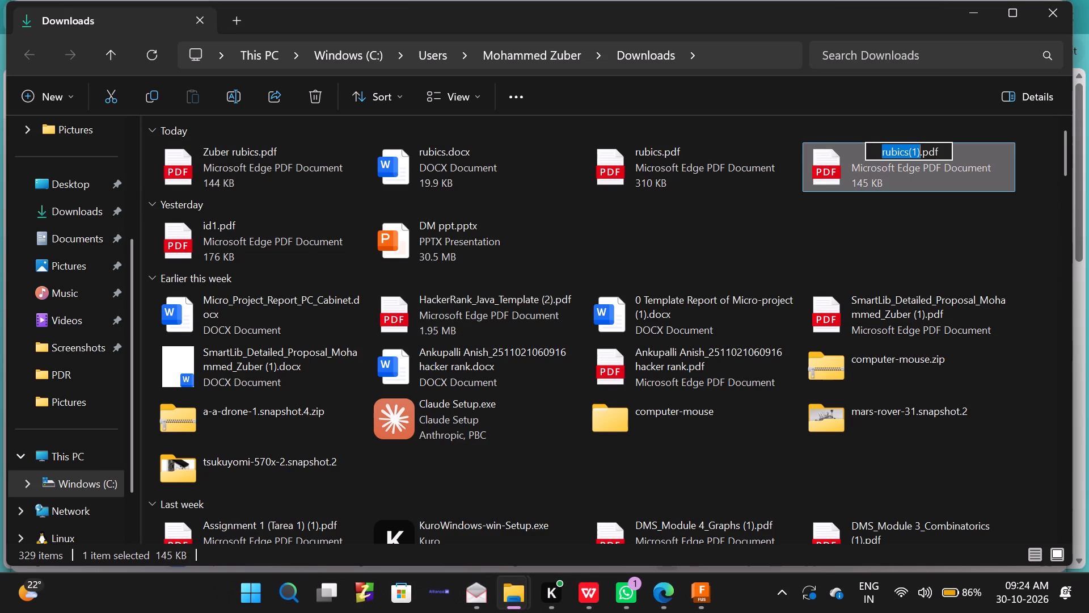
{"action": "left_click", "coordinate": [883, 153]}
{"action": "type", "text": "Kuttappa"}
{"action": "key", "text": "space"}
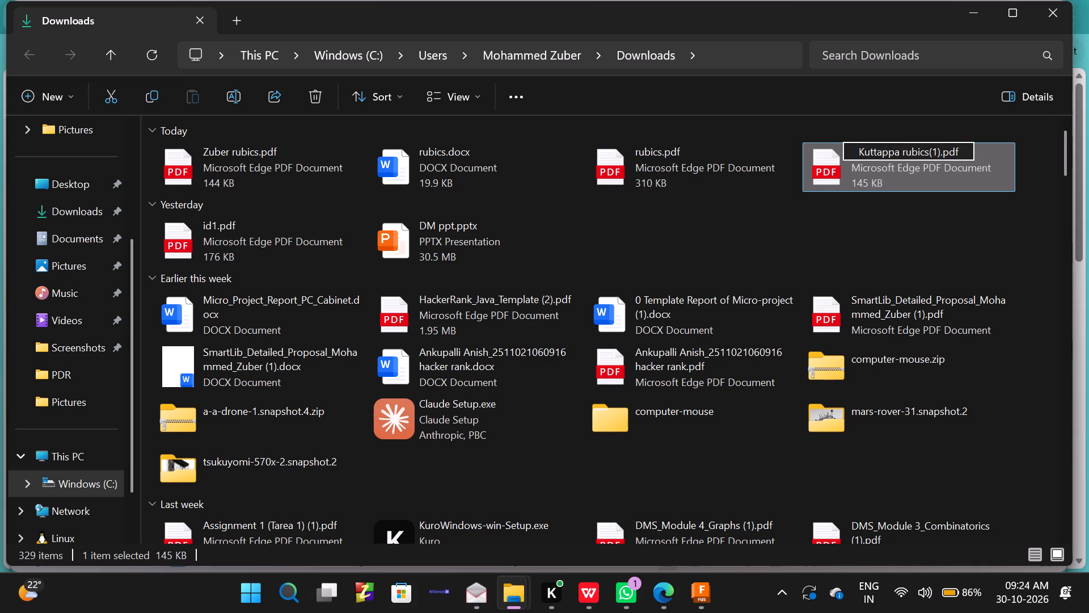
{"action": "key", "text": "Right"}
{"action": "key", "text": "Right"}
{"action": "key", "text": "Right"}
{"action": "key", "text": "Right"}
{"action": "key", "text": "Right"}
{"action": "key", "text": "Right"}
{"action": "key", "text": "Right"}
{"action": "key", "text": "Right"}
{"action": "key", "text": "Right"}
{"action": "key", "text": "BackSpace"}
{"action": "key", "text": "BackSpace"}
{"action": "key", "text": "BackSpace"}
{"action": "key", "text": "Return"}
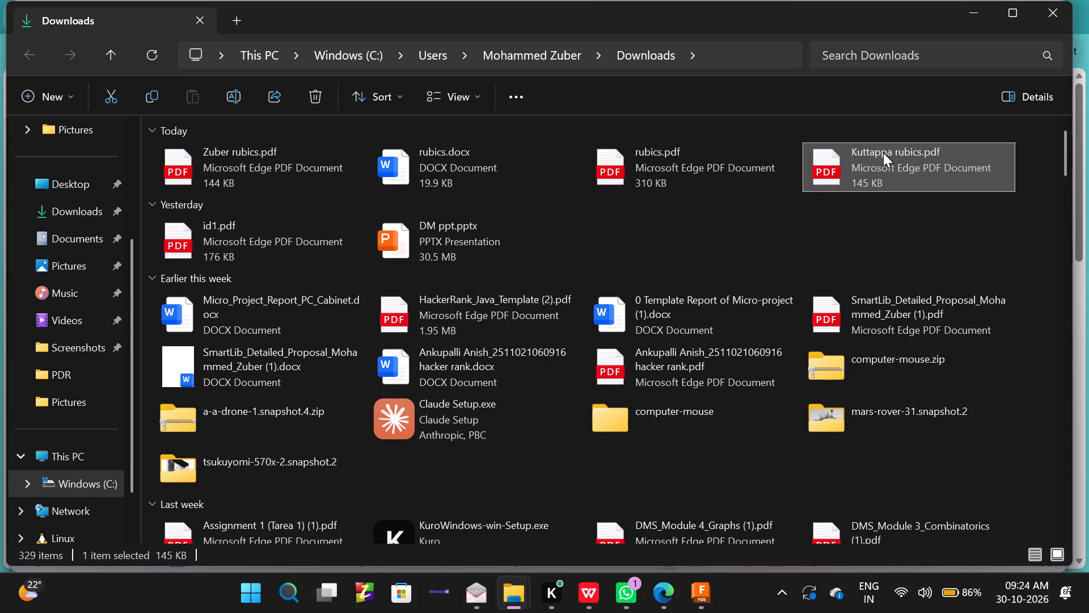
{"action": "left_click", "coordinate": [662, 588]}
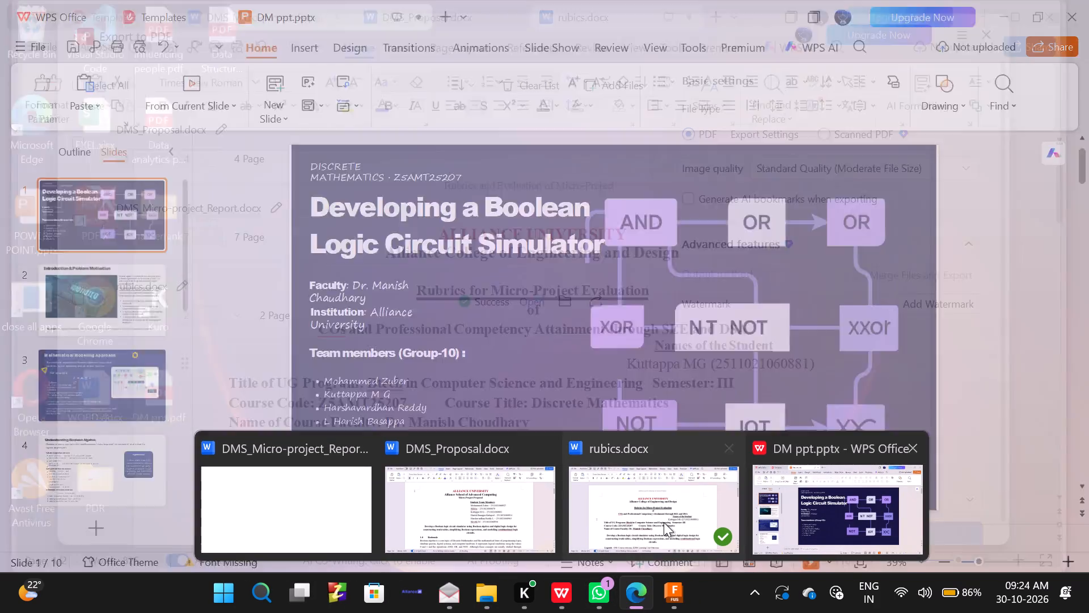
{"action": "left_click", "coordinate": [664, 522]}
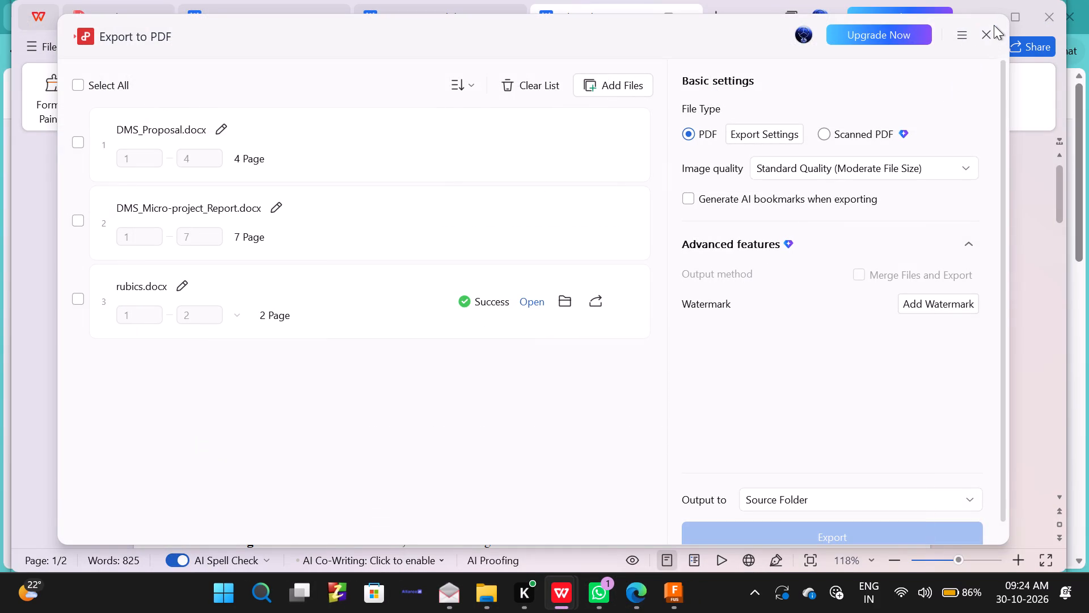
{"action": "left_click", "coordinate": [985, 36]}
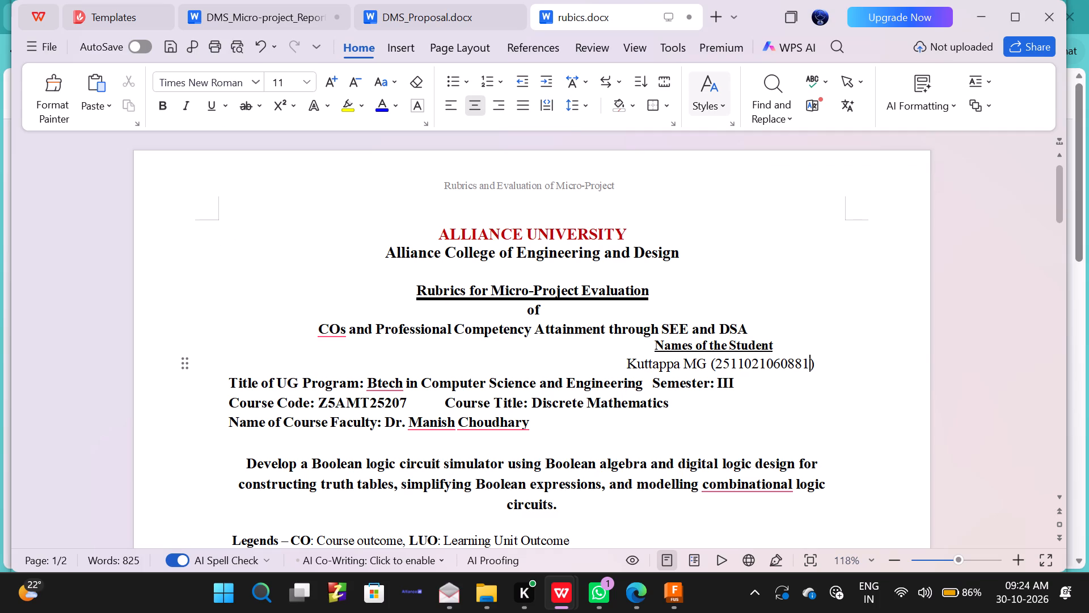
{"action": "left_click", "coordinate": [711, 364]}
{"action": "key", "text": "Left"}
{"action": "key", "text": "BackSpace"}
{"action": "key", "text": "BackSpace"}
{"action": "key", "text": "BackSpace"}
{"action": "key", "text": "BackSpace"}
{"action": "key", "text": "BackSpace"}
{"action": "key", "text": "BackSpace"}
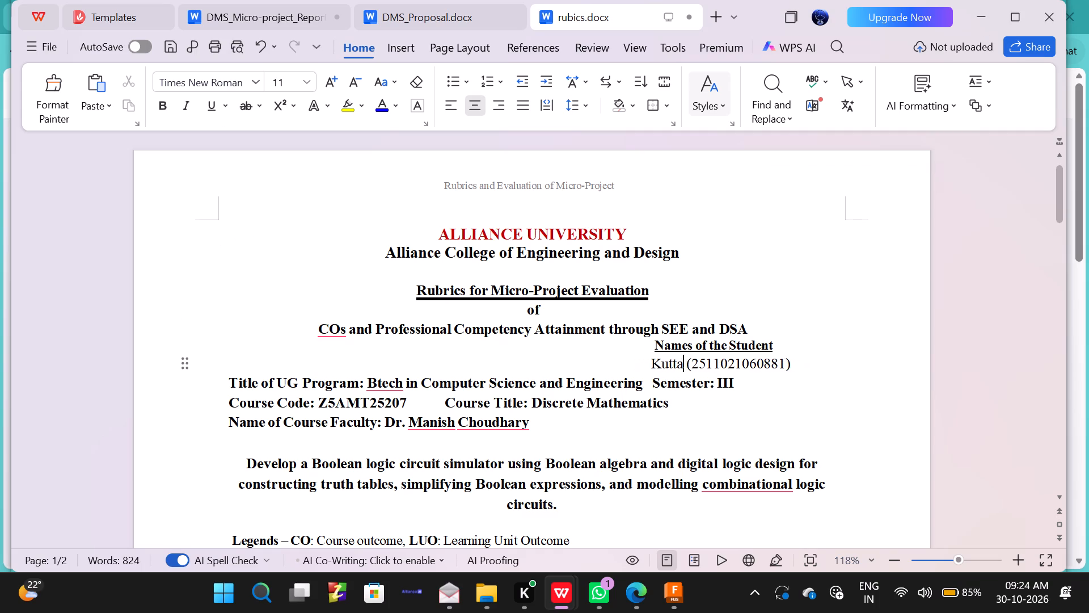
{"action": "key", "text": "BackSpace"}
{"action": "key", "text": "BackSpace"}
{"action": "key", "text": "BackSpace"}
{"action": "key", "text": "BackSpace"}
{"action": "key", "text": "BackSpace"}
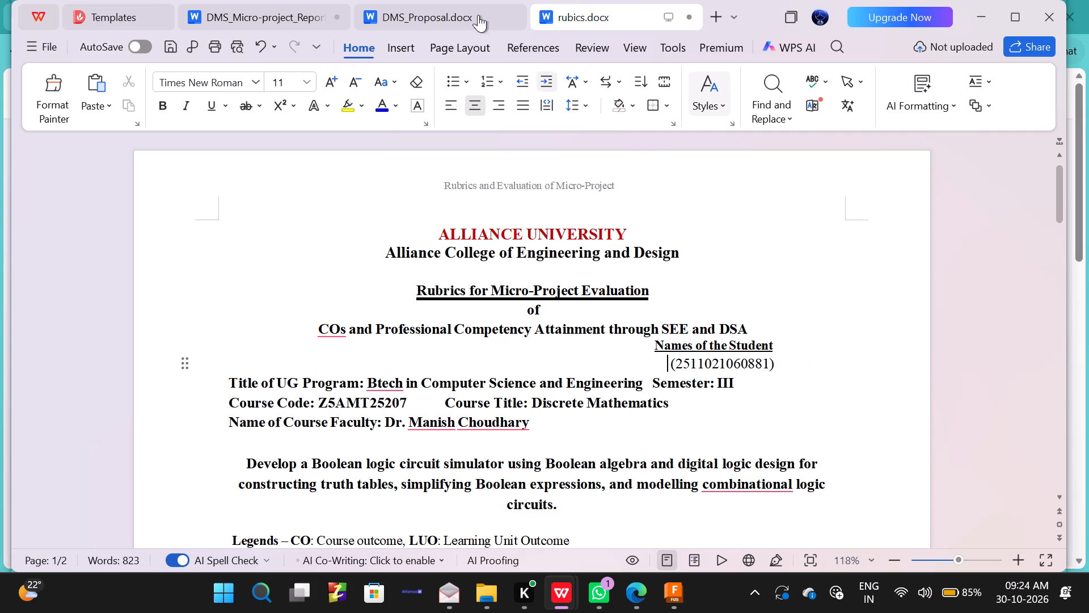
Copy Harshavardhan's full name with initial from the team list in DMS_Proposal.docx and paste it before the registration number in rubics.docx.
{"action": "left_click", "coordinate": [458, 0]}
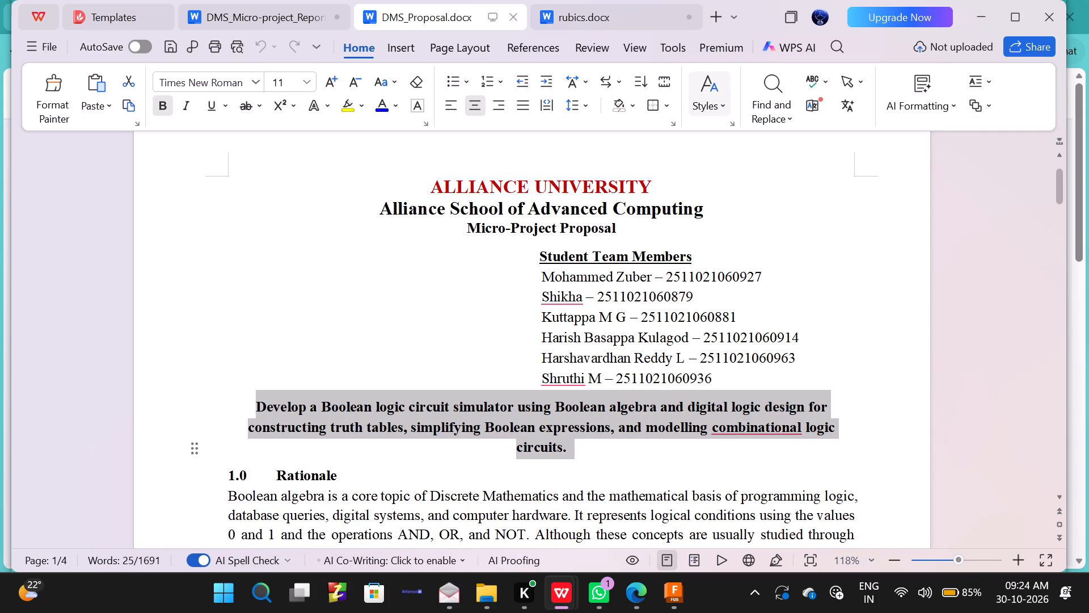
{"action": "left_click_drag", "start_coordinate": [542, 355], "coordinate": [686, 359]}
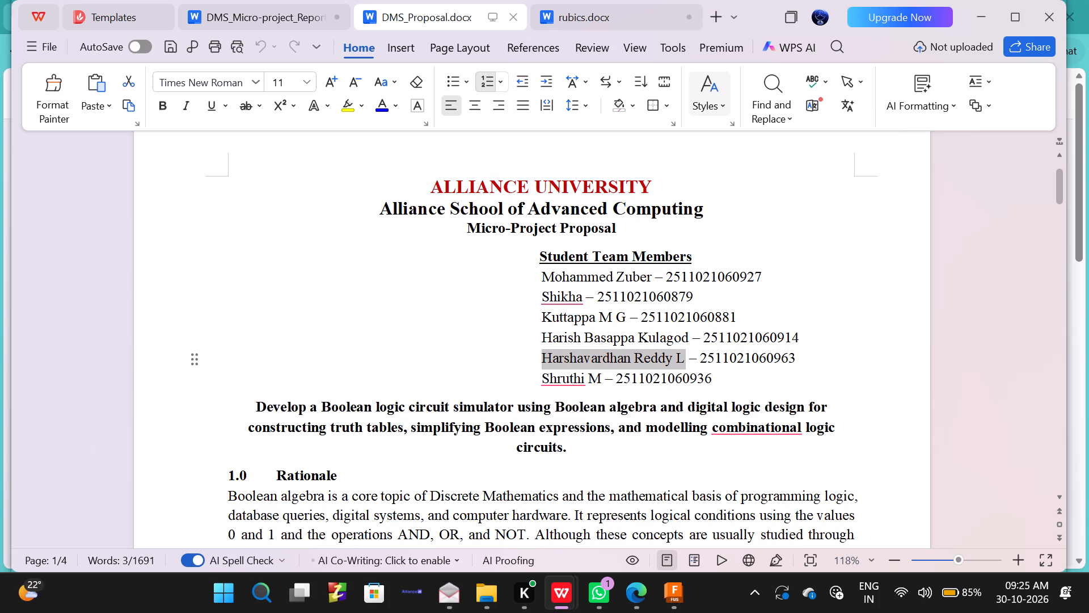
{"action": "key", "text": "ctrl+c"}
{"action": "left_click", "coordinate": [616, 0]}
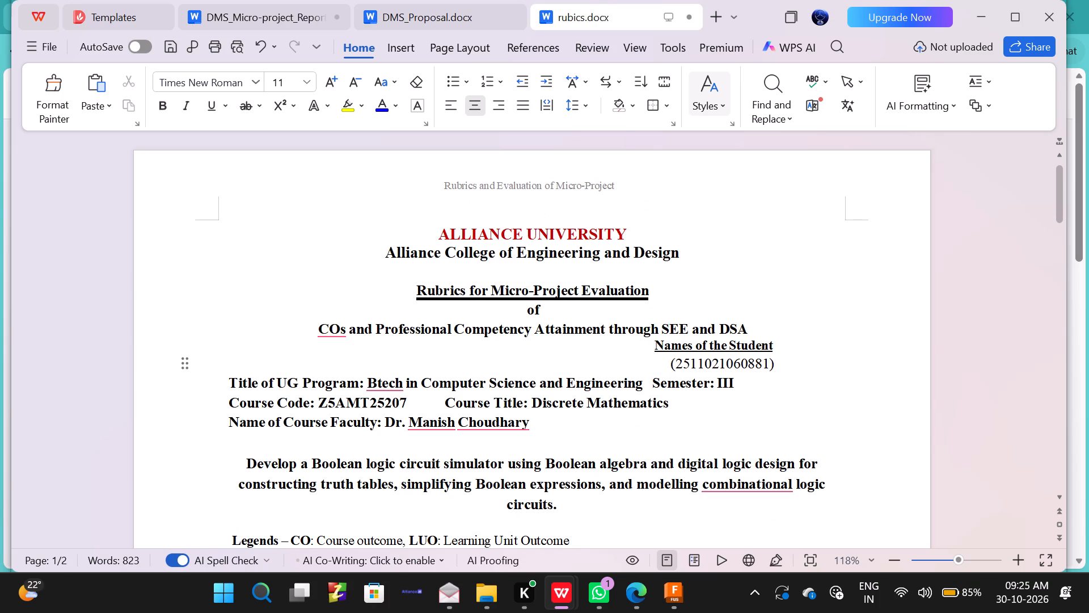
{"action": "key", "text": "ctrl+v"}
Replace the last three digits of the registration number in rubics.docx with those of Harshavardhan's number.
{"action": "left_click", "coordinate": [842, 364]}
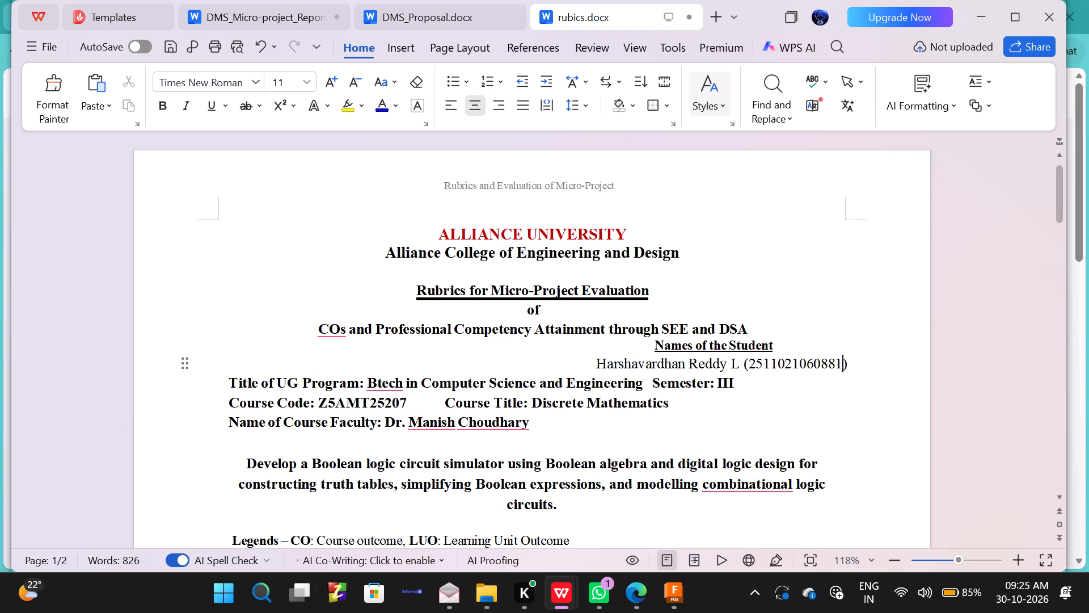
{"action": "key", "text": "BackSpace"}
{"action": "key", "text": "BackSpace"}
{"action": "key", "text": "BackSpace"}
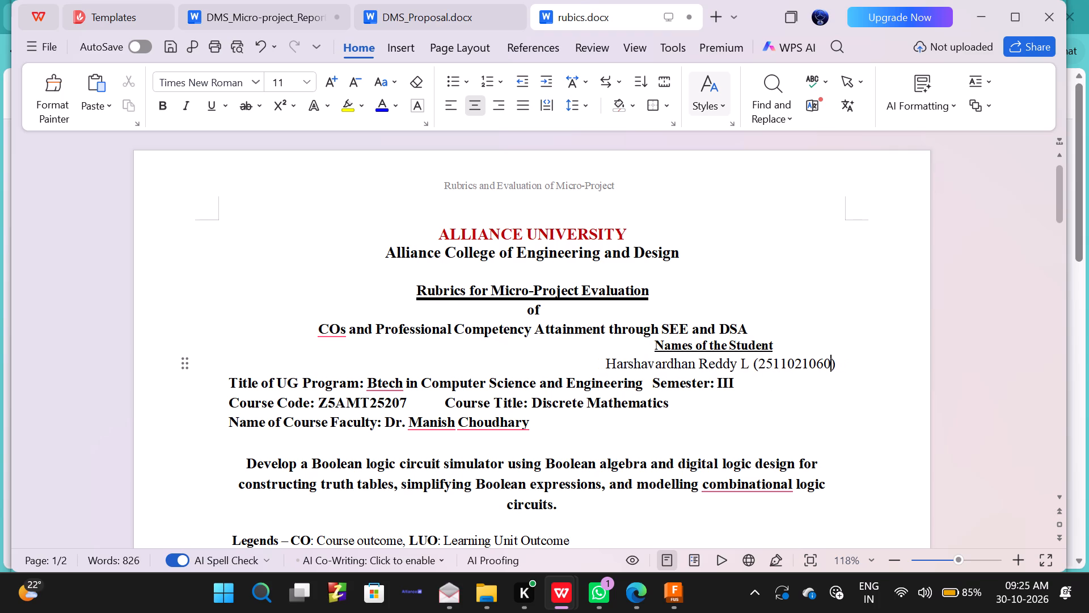
{"action": "key", "text": "9"}
{"action": "key", "text": "6"}
{"action": "key", "text": "3"}
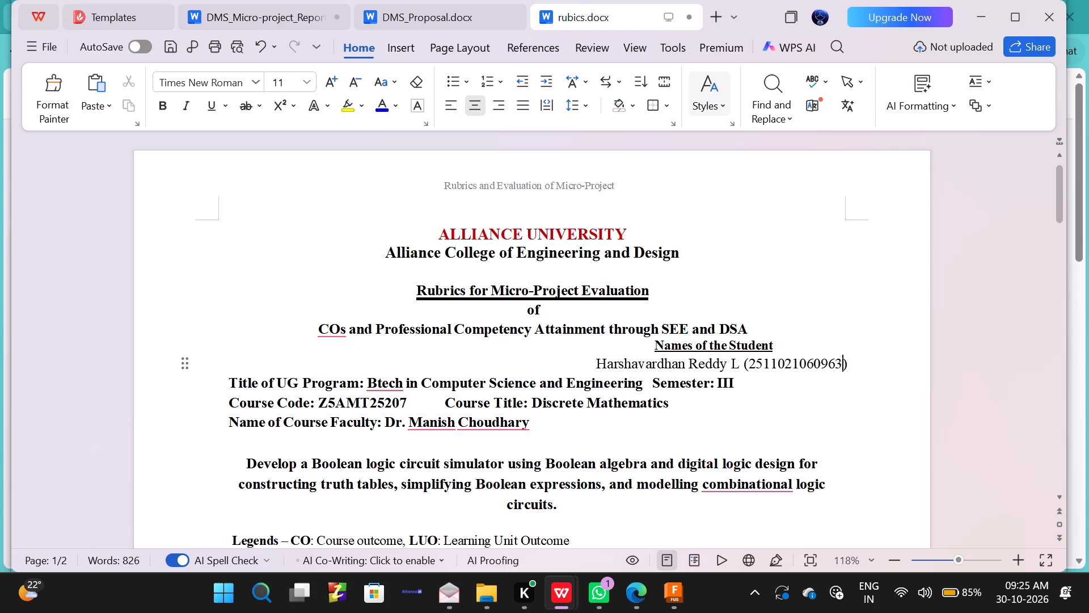
Export pages 1 to 2 of rubics.docx as a standard-quality PDF to the source folder, saving it as a copy.
{"action": "left_click", "coordinate": [31, 45]}
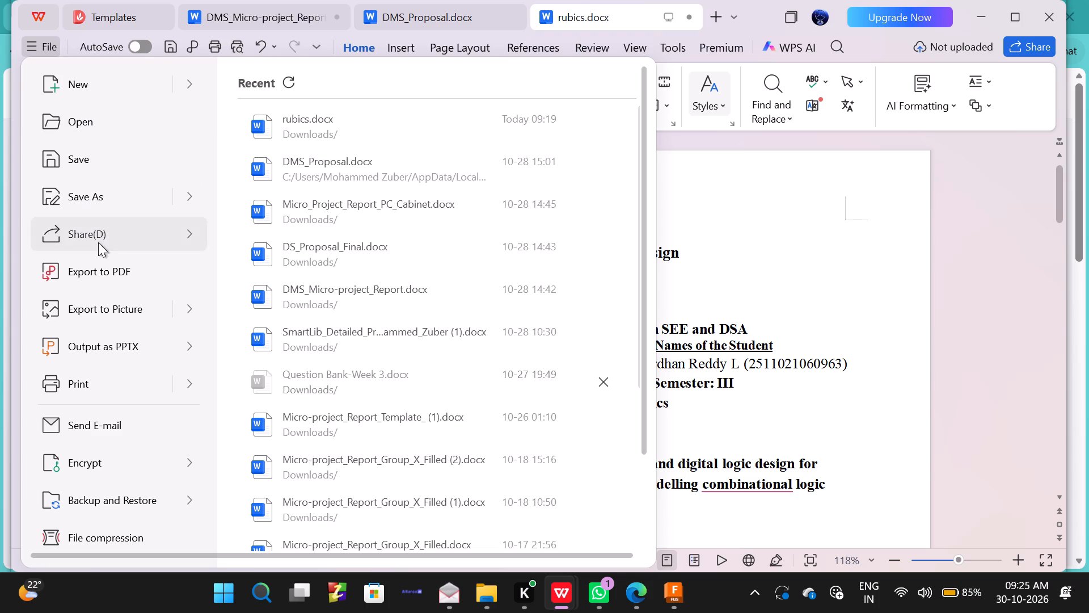
{"action": "left_click", "coordinate": [106, 279]}
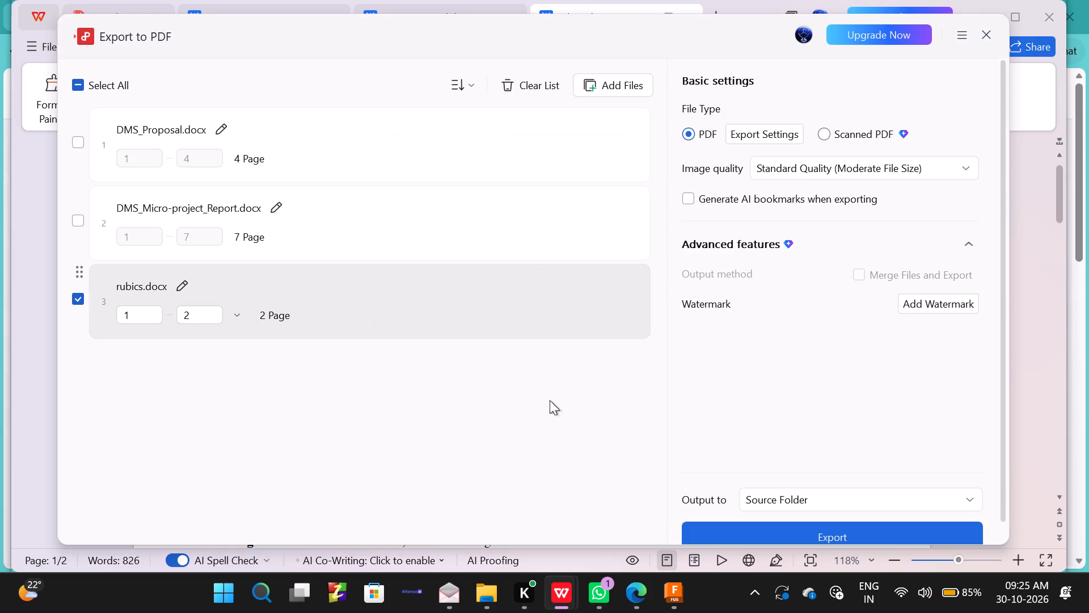
{"action": "left_click", "coordinate": [792, 533]}
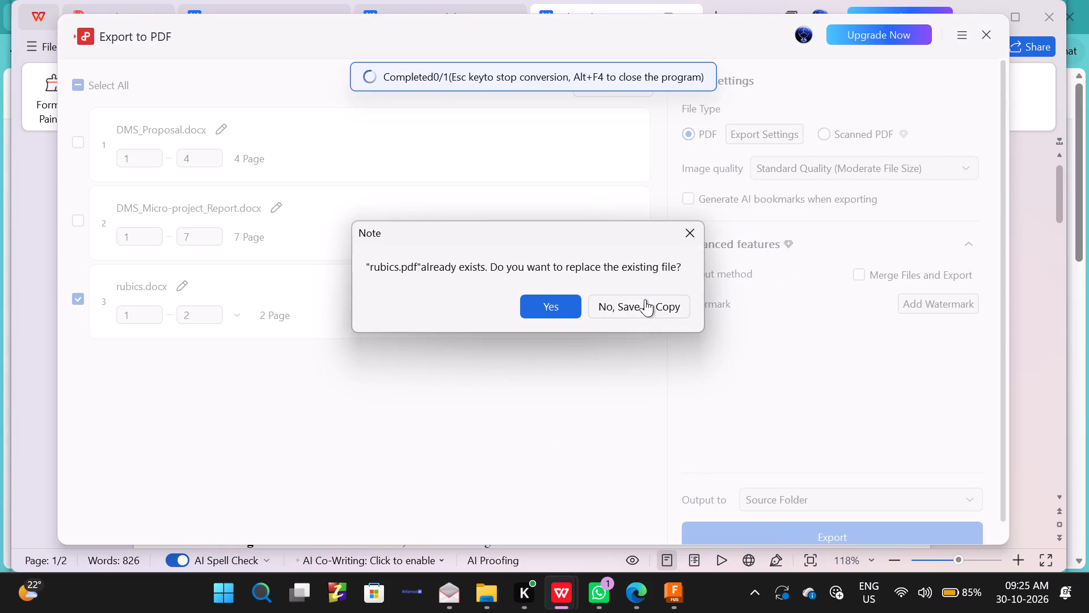
{"action": "left_click", "coordinate": [645, 299]}
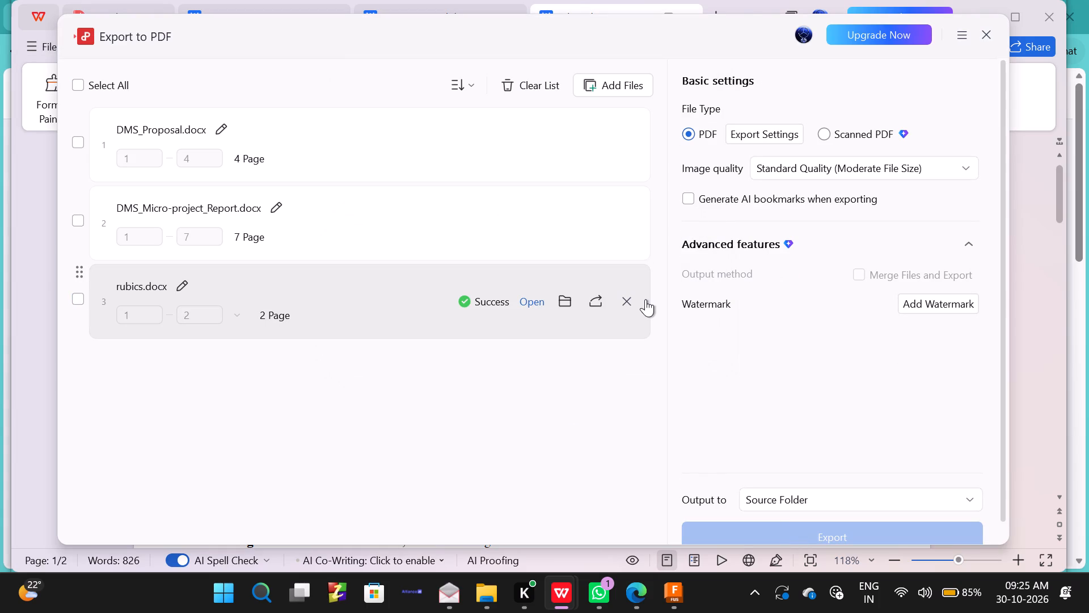
Open the newly exported rubics(1).pdf from the Downloads folder to check its student name and registration number, and close it.
{"action": "left_click", "coordinate": [562, 301]}
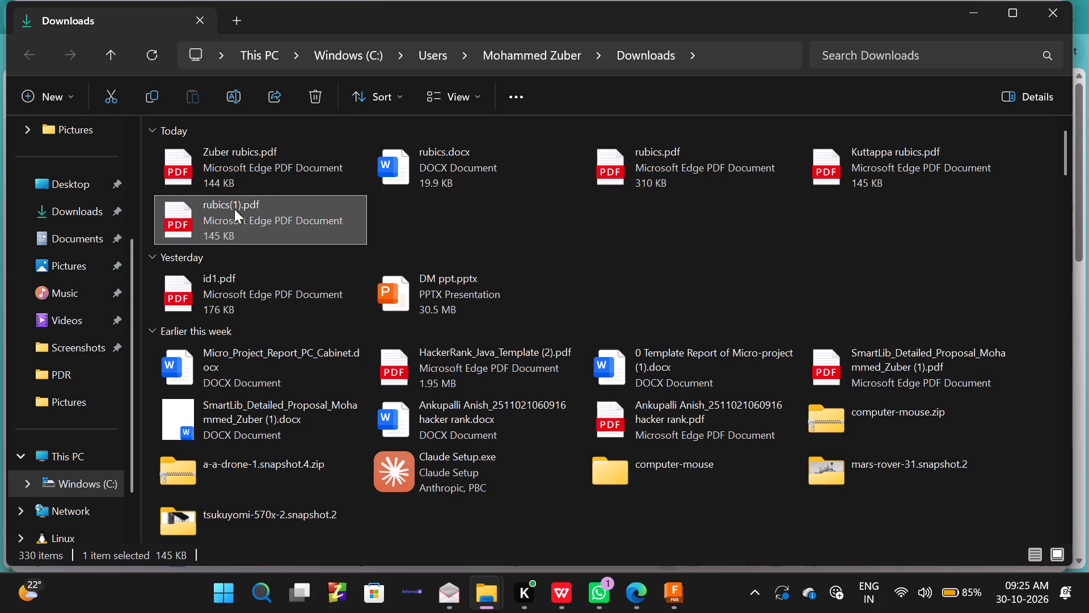
{"action": "double_click", "coordinate": [226, 203]}
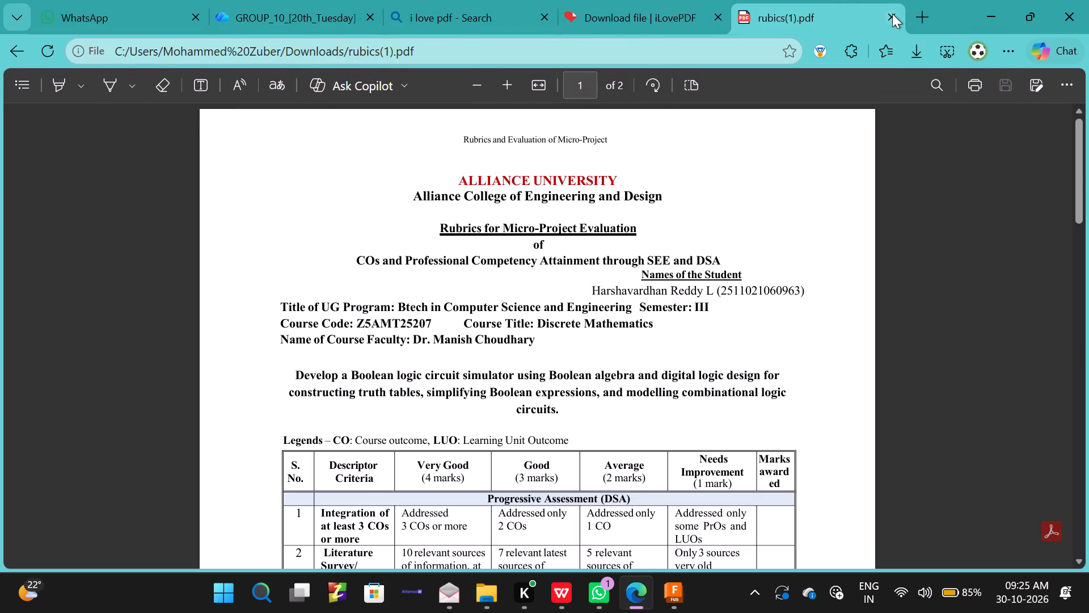
{"action": "left_click", "coordinate": [892, 14]}
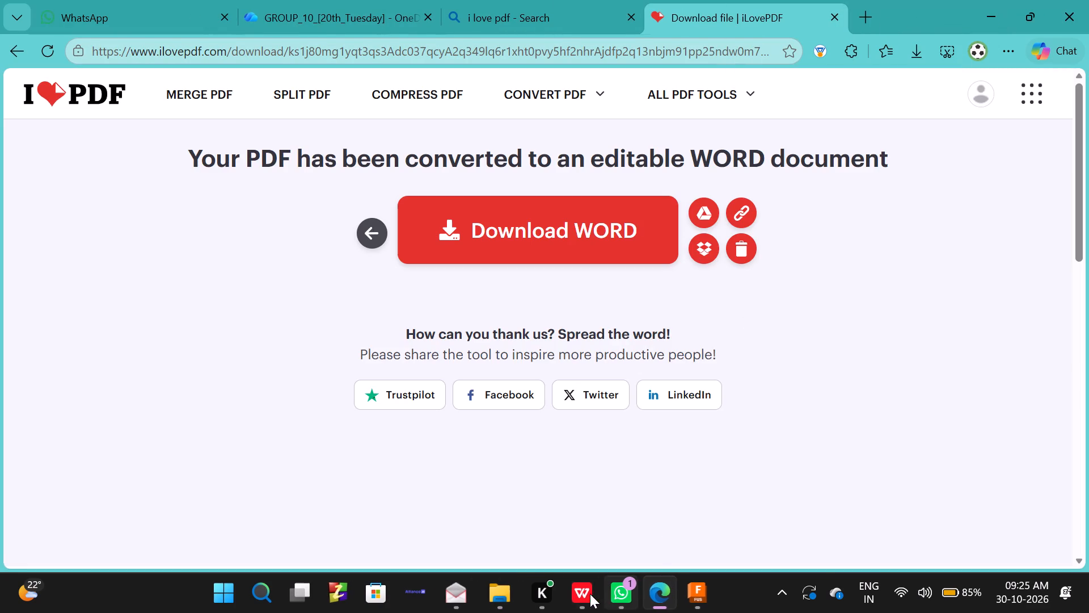
Return to the Downloads folder and rename rubics(1).pdf as Harsha rubics.pdf.
{"action": "left_click", "coordinate": [512, 599]}
{"action": "left_click", "coordinate": [590, 535]}
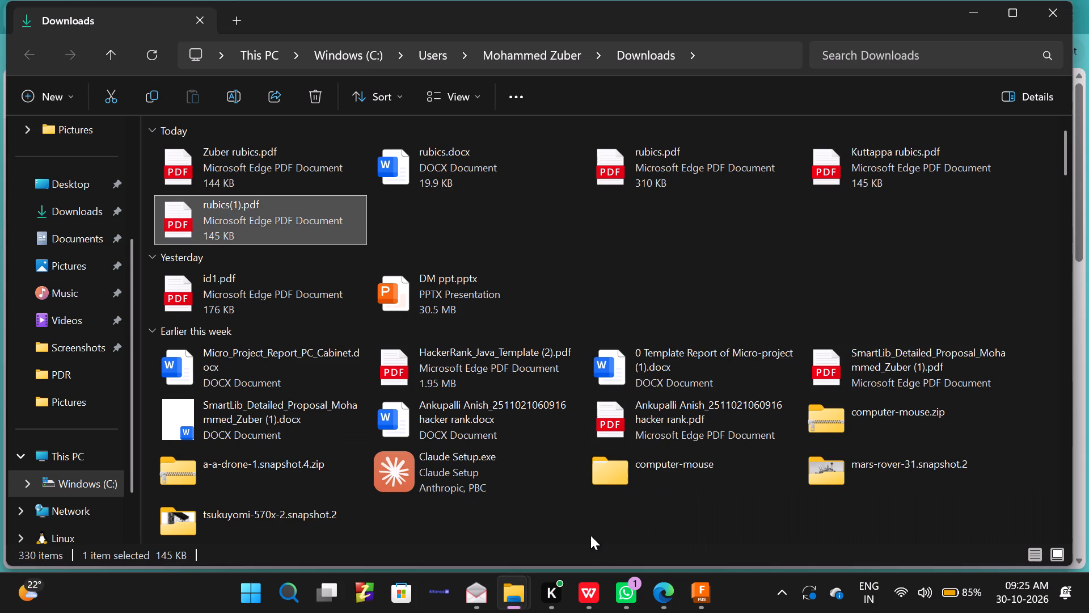
{"action": "left_click", "coordinate": [224, 203]}
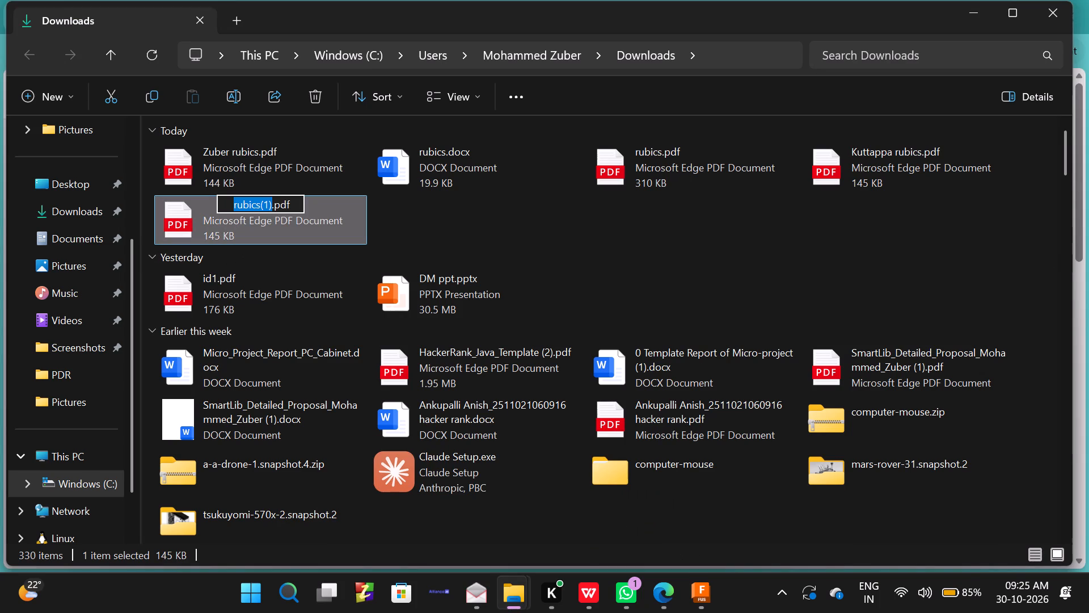
{"action": "left_click", "coordinate": [233, 207]}
{"action": "type", "text": "Amo"}
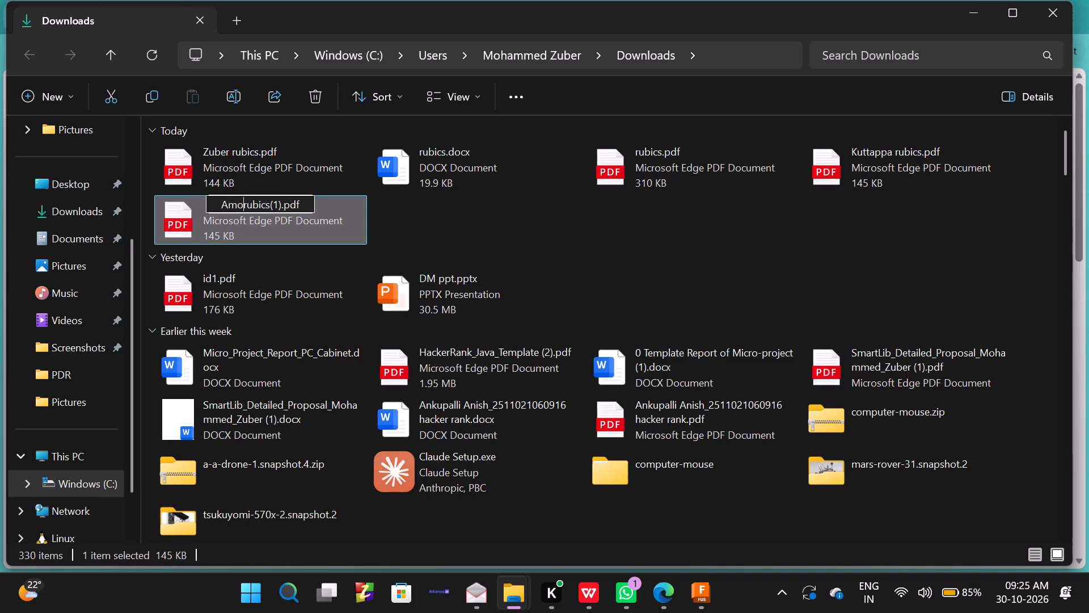
{"action": "key", "text": "BackSpace"}
{"action": "key", "text": "BackSpace"}
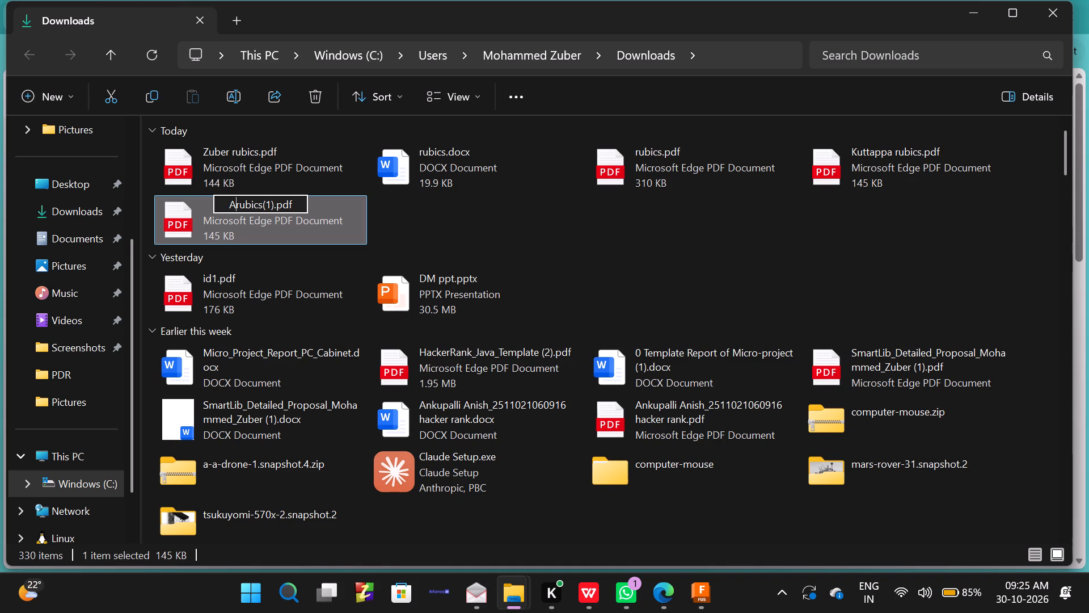
{"action": "key", "text": "BackSpace"}
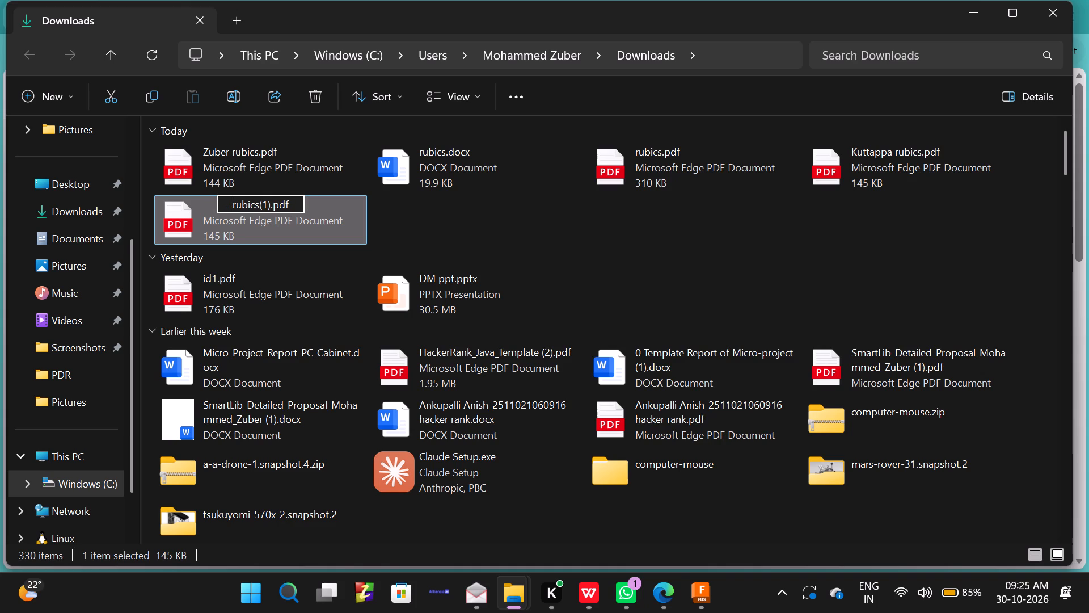
{"action": "key", "text": "Right"}
{"action": "key", "text": "Right"}
{"action": "key", "text": "Right"}
{"action": "key", "text": "Right"}
{"action": "key", "text": "Right"}
{"action": "key", "text": "Right"}
{"action": "key", "text": "Right"}
{"action": "key", "text": "Right"}
{"action": "key", "text": "Right"}
{"action": "key", "text": "BackSpace"}
{"action": "key", "text": "BackSpace"}
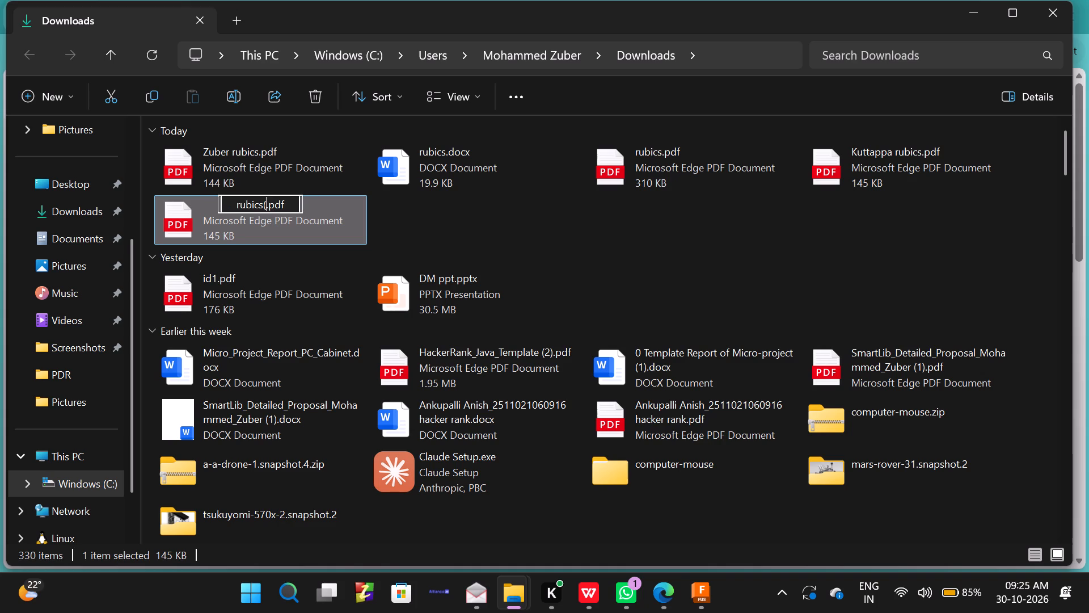
{"action": "key", "text": "BackSpace"}
{"action": "key", "text": "Left"}
{"action": "key", "text": "Left"}
{"action": "key", "text": "Left"}
{"action": "key", "text": "Left"}
{"action": "key", "text": "Left"}
{"action": "key", "text": "Left"}
{"action": "key", "text": "shift+h"}
{"action": "type", "text": "arsha"}
{"action": "key", "text": "space"}
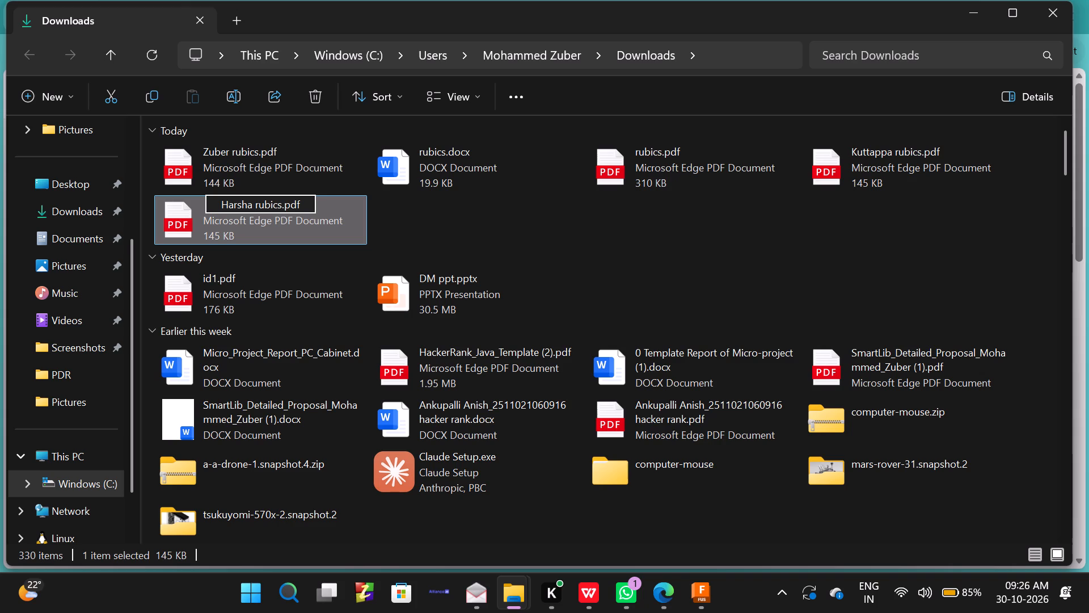
{"action": "key", "text": "Return"}
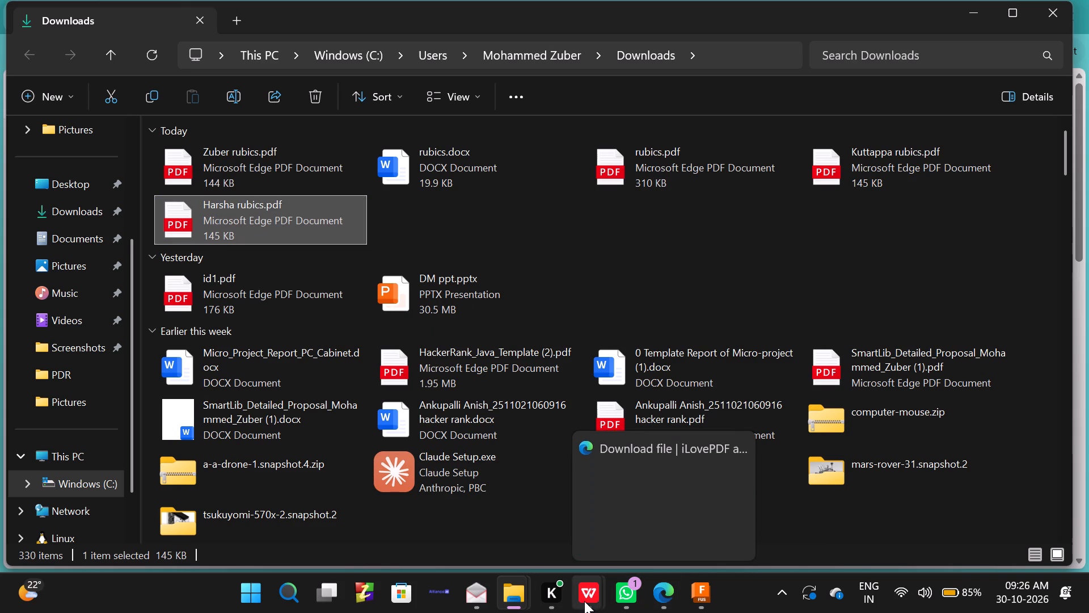
Return to rubics.docx and delete Harshavardhan's name before the registration number under Names of the Student.
{"action": "left_click", "coordinate": [737, 501]}
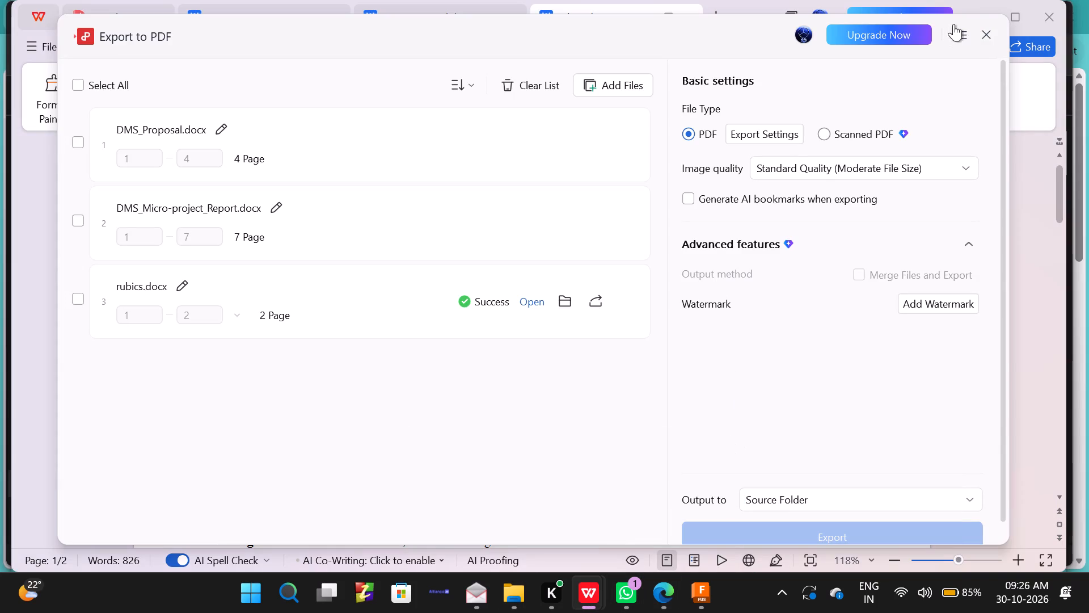
{"action": "left_click", "coordinate": [984, 37]}
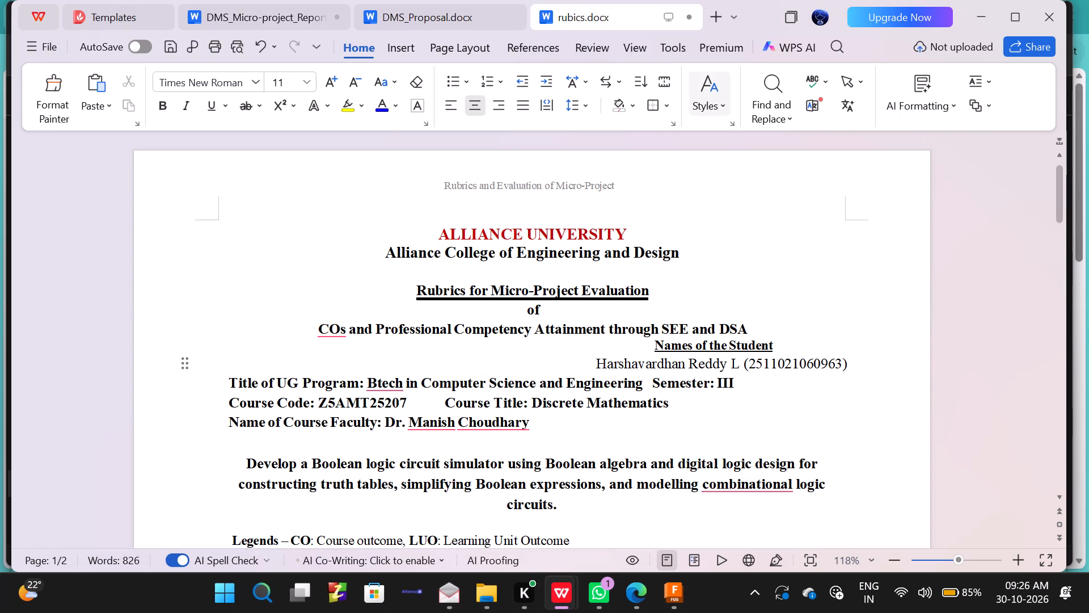
{"action": "left_click_drag", "start_coordinate": [738, 363], "coordinate": [598, 367]}
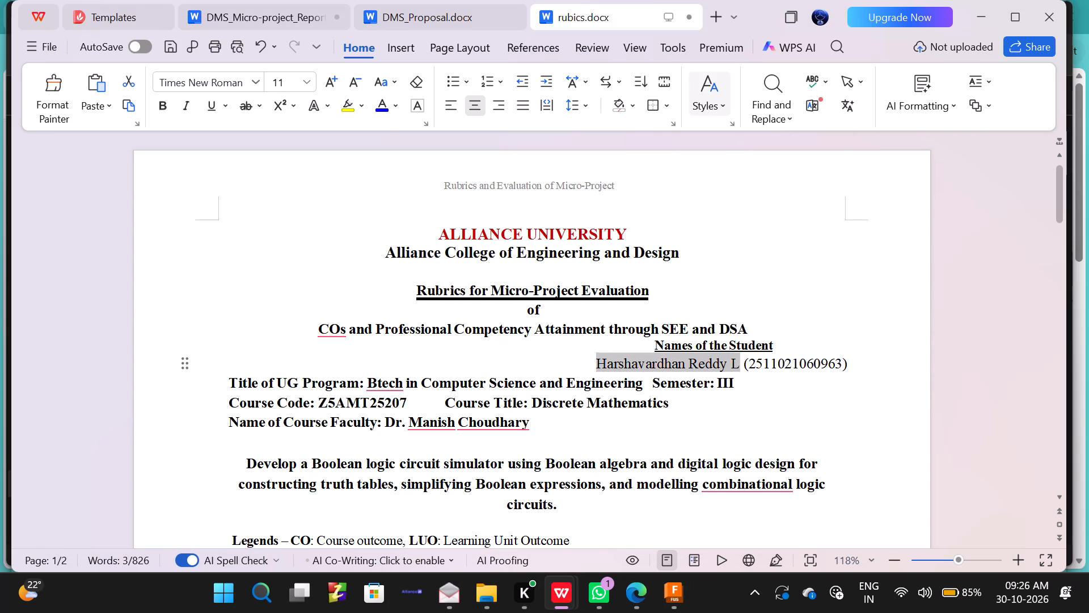
{"action": "left_click_drag", "start_coordinate": [598, 367], "coordinate": [595, 366]}
{"action": "key", "text": "BackSpace"}
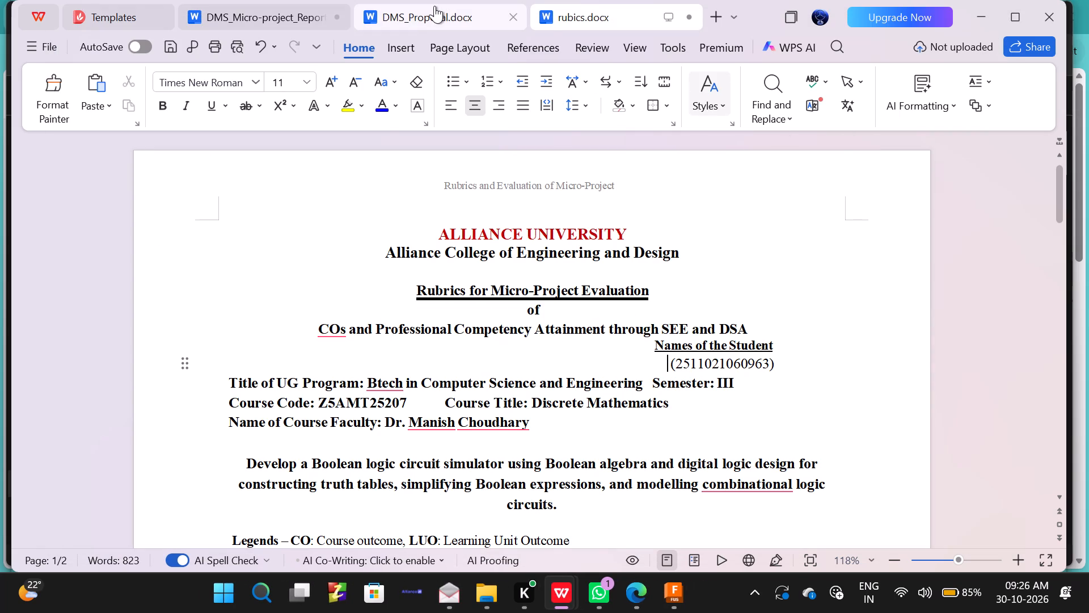
Copy Shikha's name from the Student Team Members list in DMS_Proposal.docx and paste it before the registration number in rubics.docx.
{"action": "left_click", "coordinate": [434, 6]}
{"action": "left_click_drag", "start_coordinate": [538, 297], "coordinate": [539, 297]}
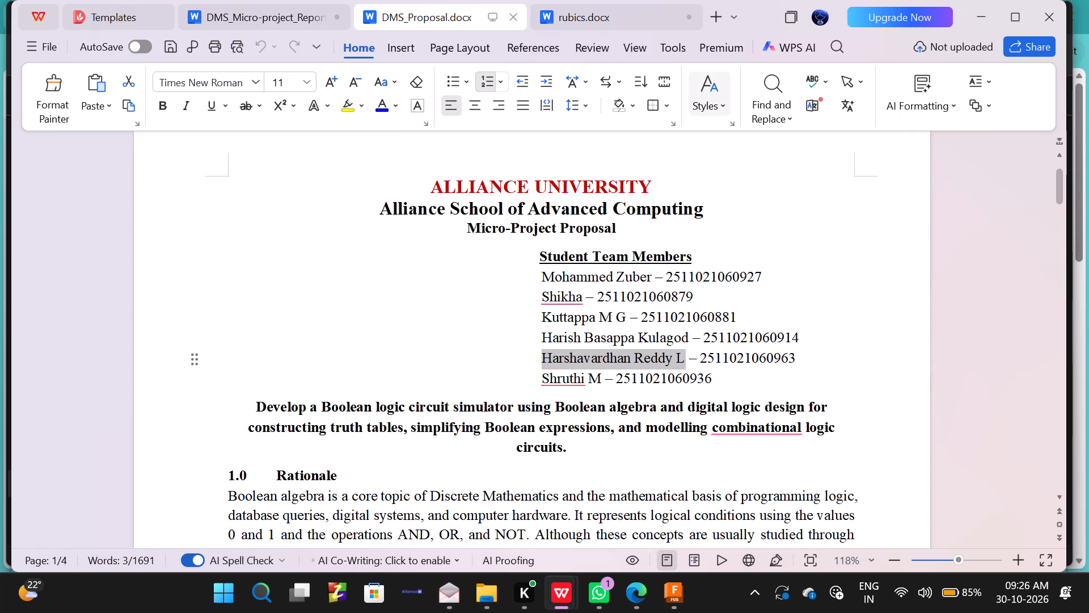
{"action": "left_click_drag", "start_coordinate": [539, 297], "coordinate": [580, 301]}
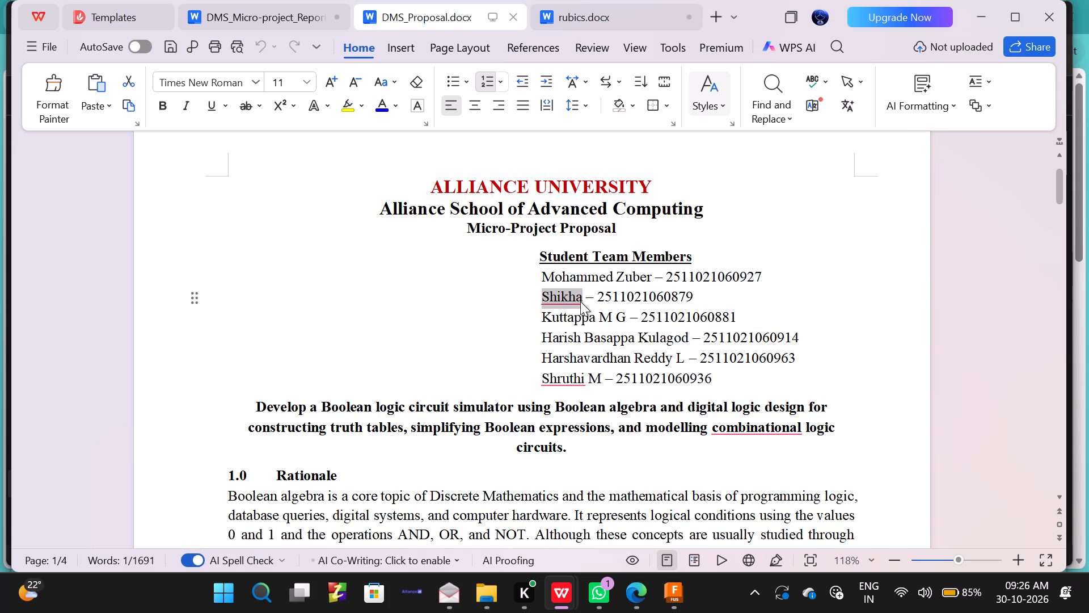
{"action": "key", "text": "ctrl+c"}
{"action": "left_click", "coordinate": [597, 7]}
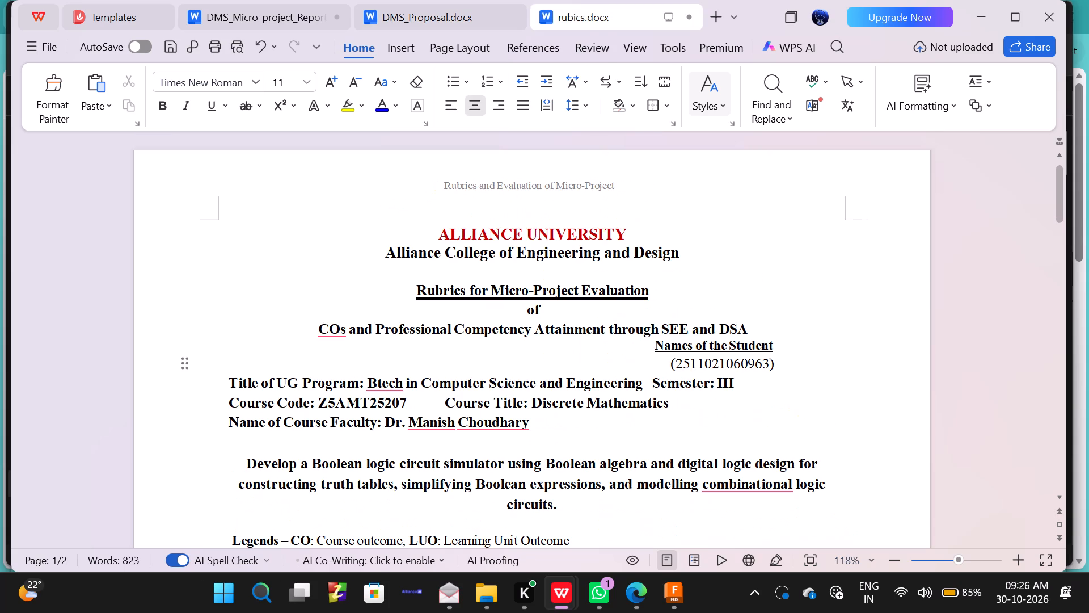
{"action": "key", "text": "ctrl+v"}
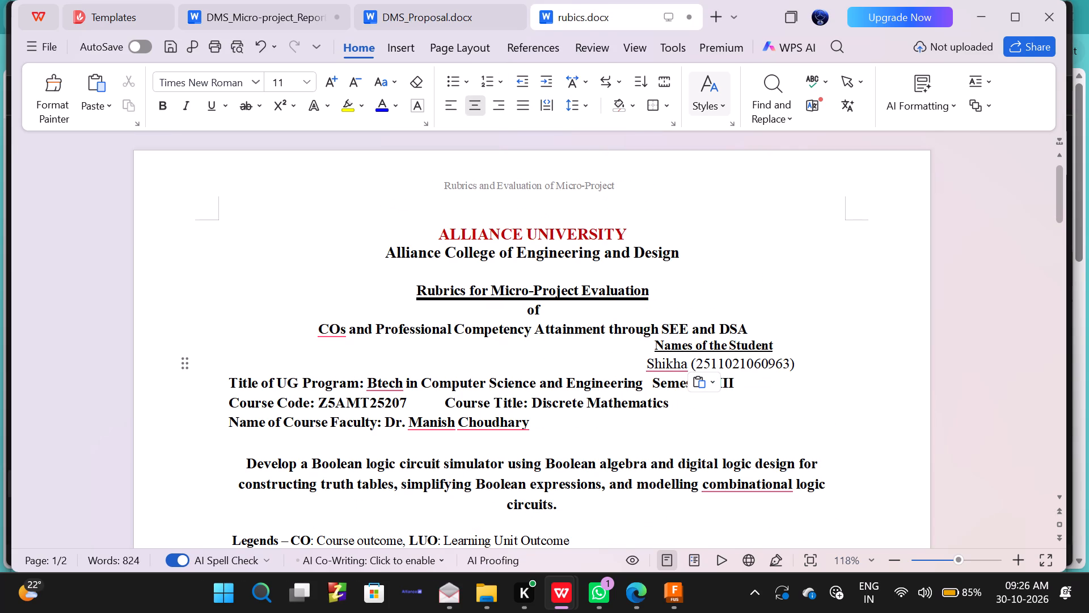
Replace the last three digits of the registration number in rubics.docx with those of Shikha's number.
{"action": "left_click", "coordinate": [786, 366]}
{"action": "key", "text": "Right"}
{"action": "key", "text": "BackSpace"}
{"action": "key", "text": "BackSpace"}
{"action": "key", "text": "BackSpace"}
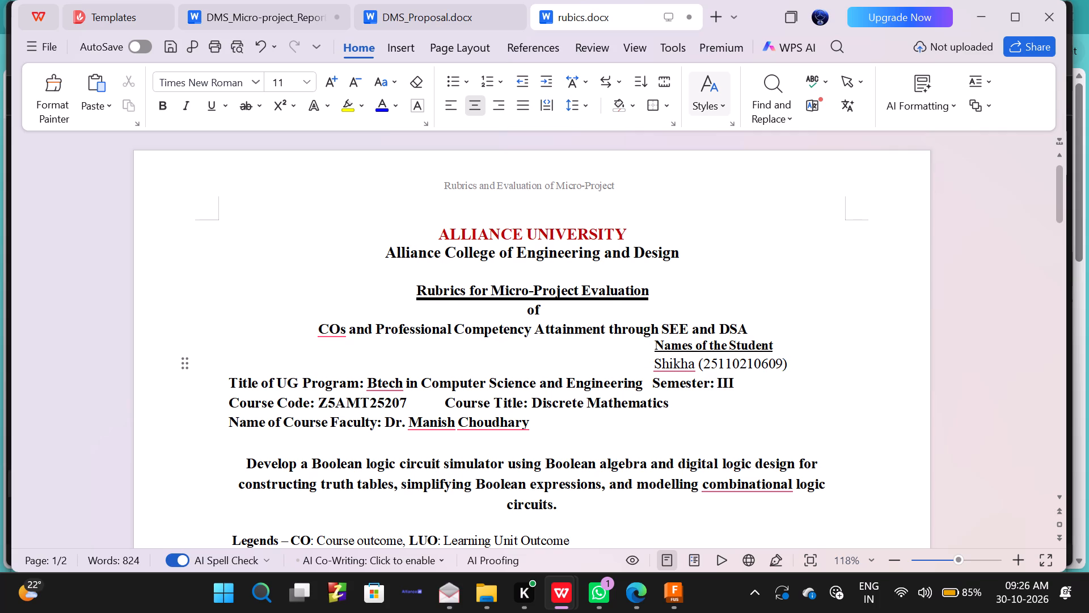
{"action": "type", "text": "879"}
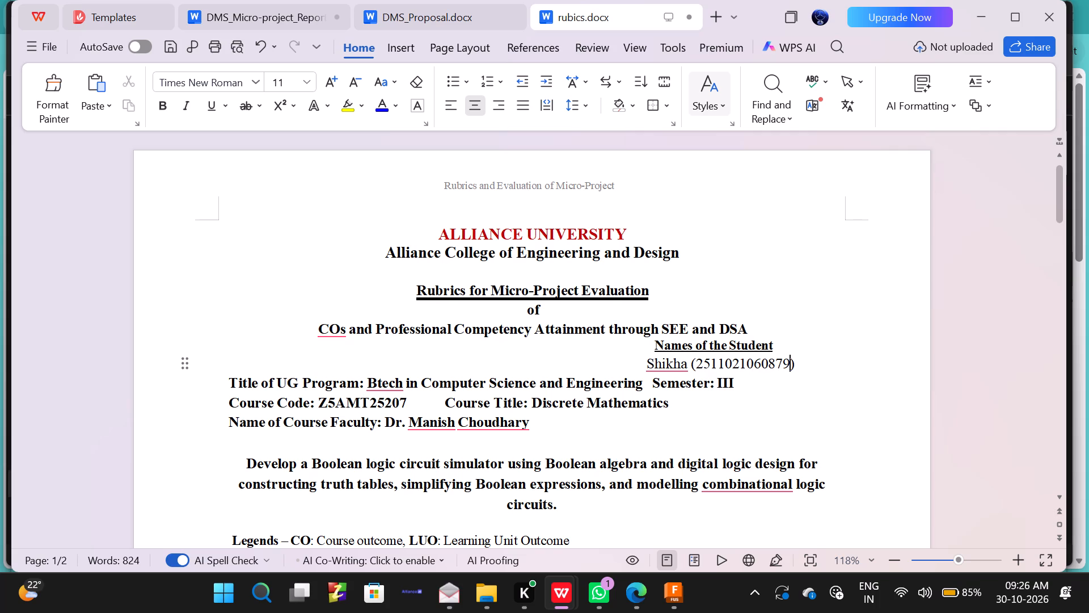
Export pages 1 to 2 of rubics.docx as a standard-quality PDF to the source folder, saving it as a copy, and open its folder.
{"action": "left_click", "coordinate": [48, 47]}
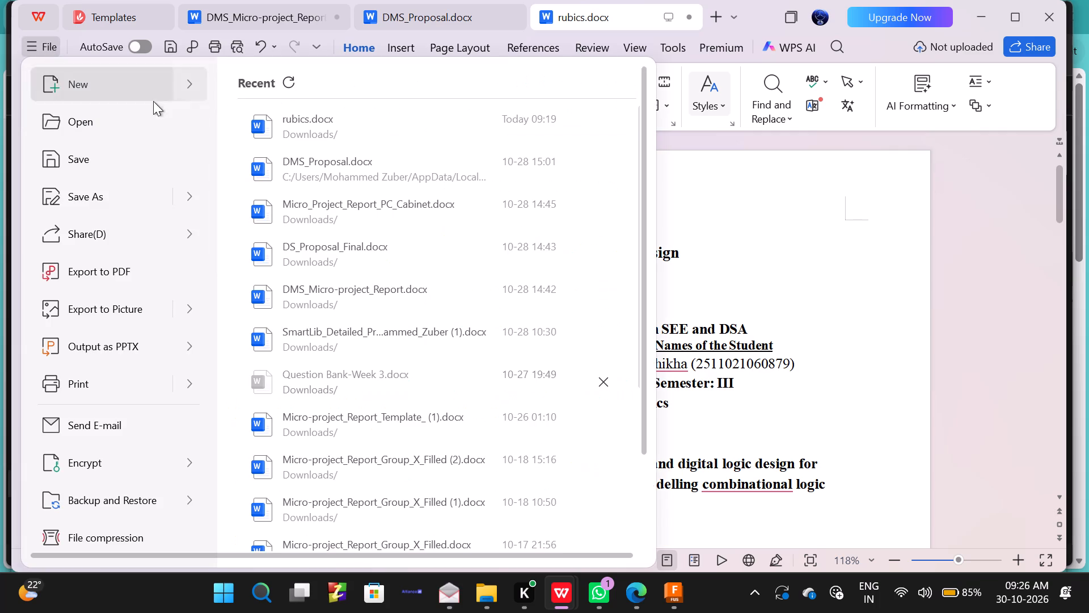
{"action": "left_click", "coordinate": [100, 282]}
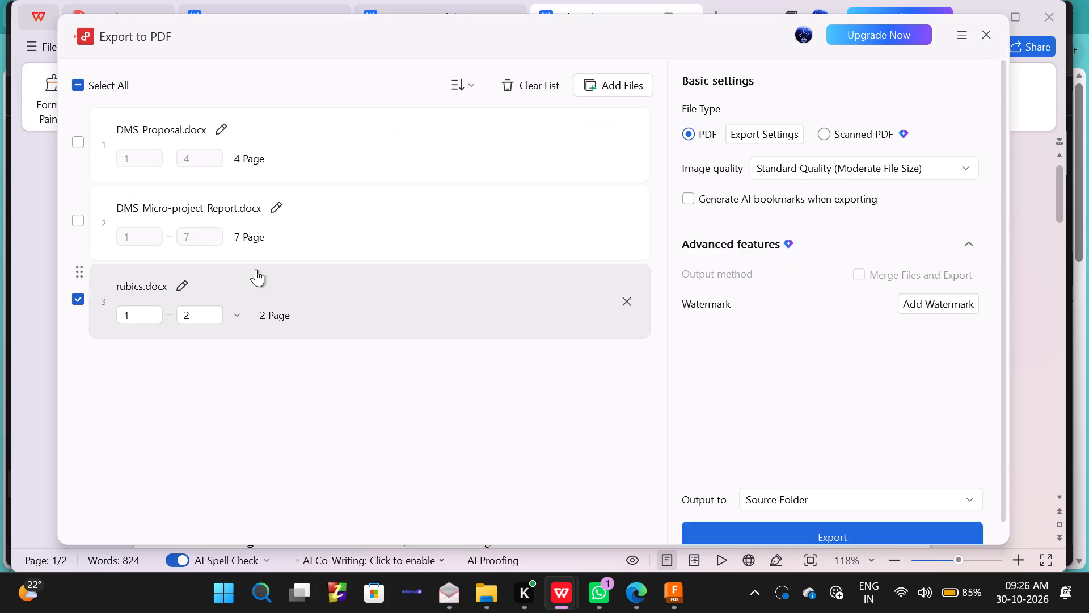
{"action": "left_click", "coordinate": [969, 539]}
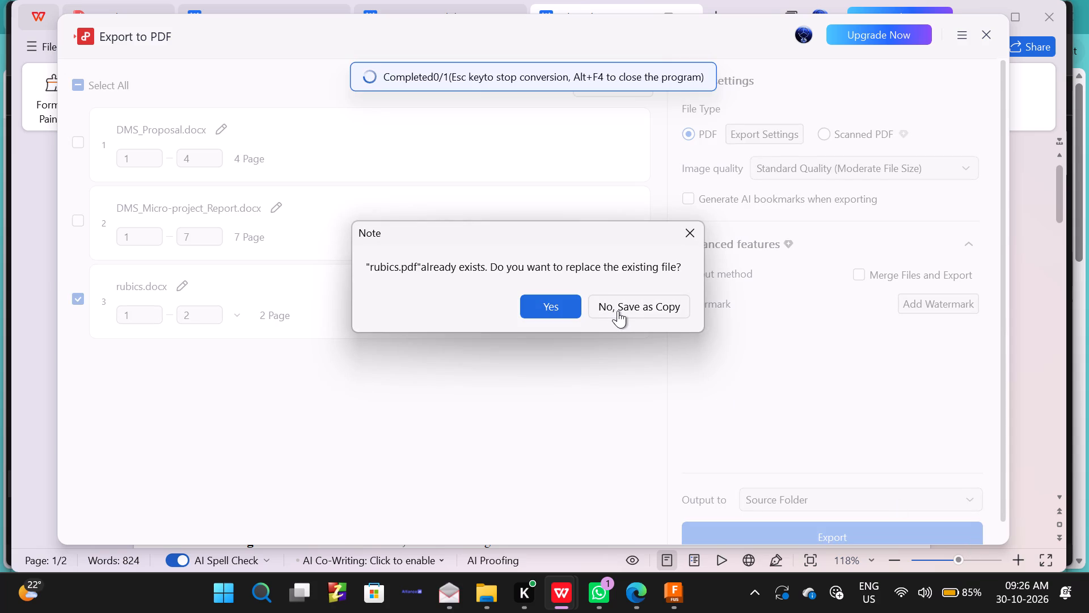
{"action": "left_click", "coordinate": [618, 310]}
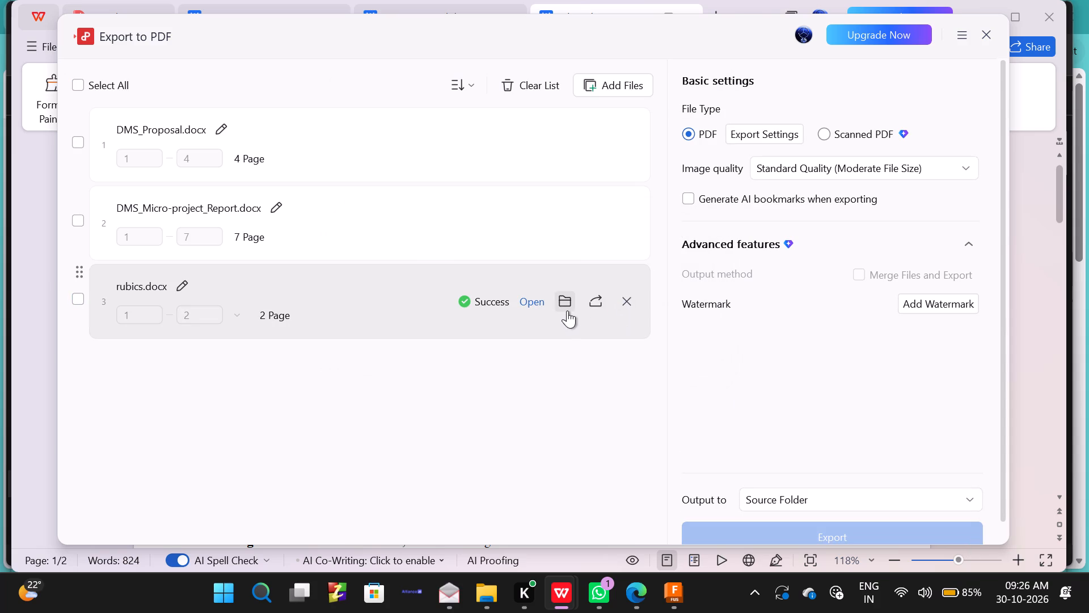
{"action": "left_click", "coordinate": [567, 308]}
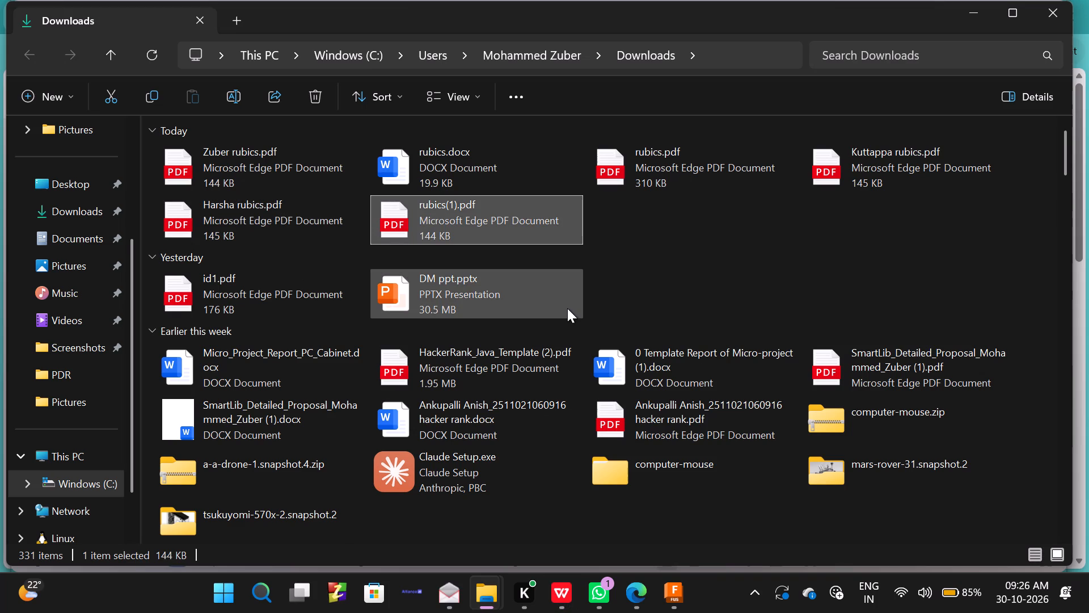
Rename rubics(1).pdf in the Downloads folder as Shikha rubics.pdf.
{"action": "left_click", "coordinate": [442, 206]}
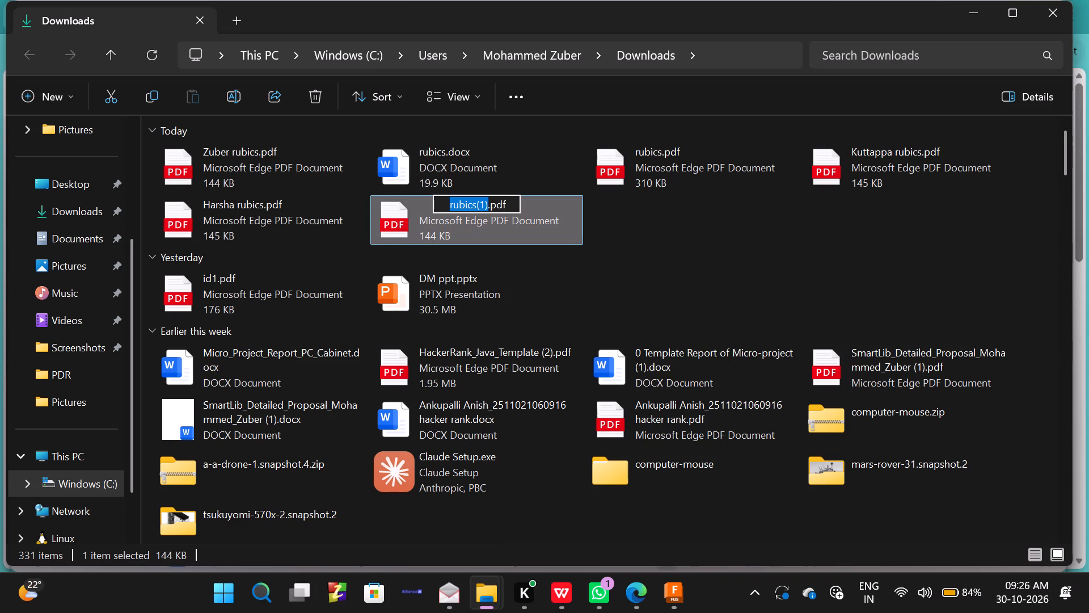
{"action": "left_click", "coordinate": [449, 207]}
{"action": "type", "text": "Shikha"}
{"action": "key", "text": "space"}
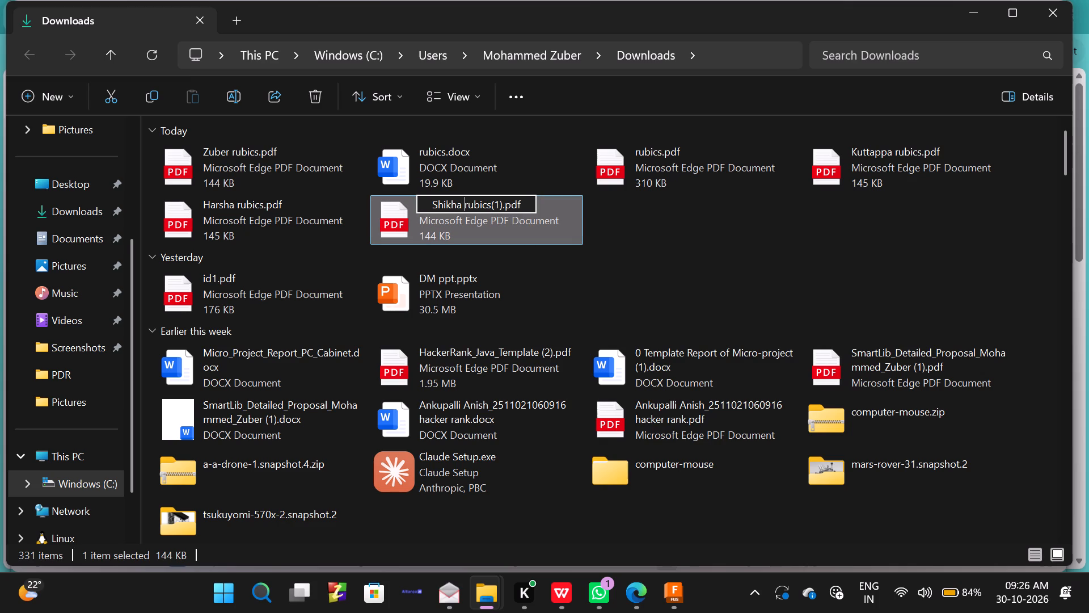
{"action": "left_click", "coordinate": [503, 198]}
{"action": "key", "text": "BackSpace"}
{"action": "key", "text": "BackSpace"}
{"action": "key", "text": "BackSpace"}
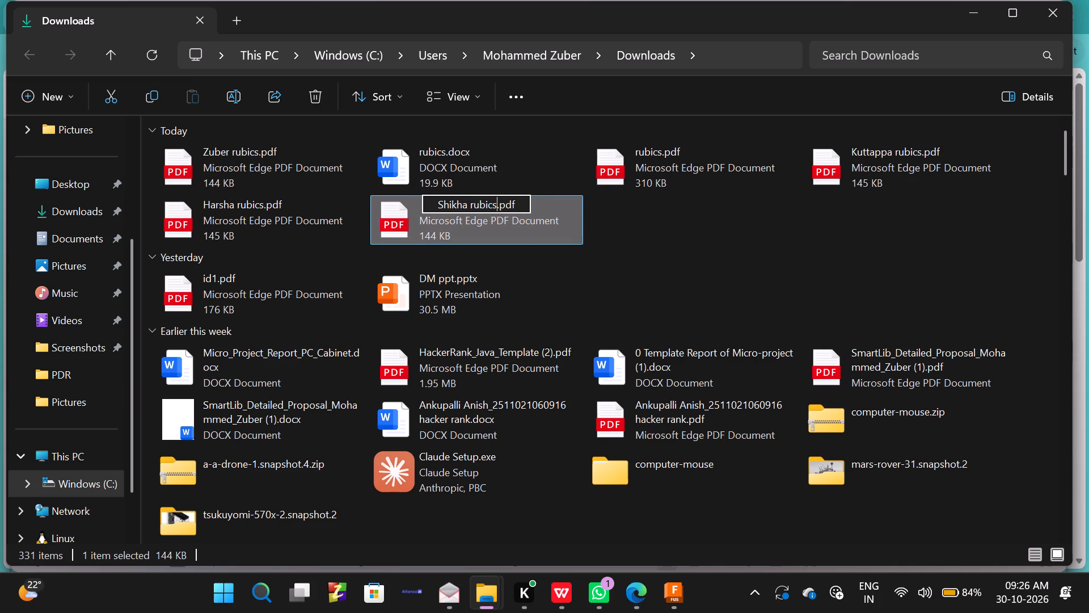
{"action": "key", "text": "Return"}
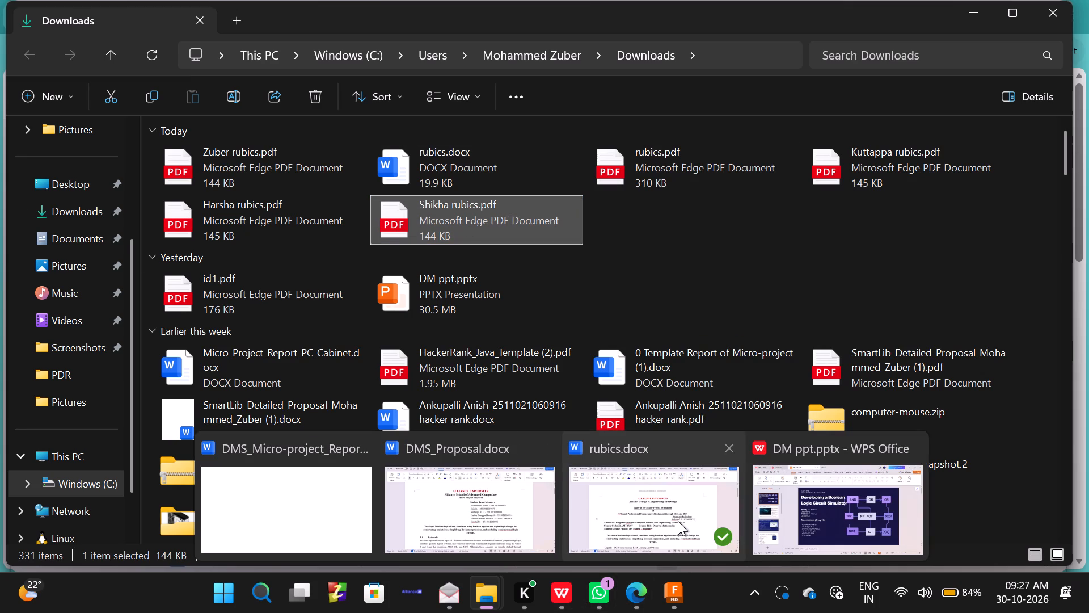
Return to rubics.docx, close the PDF export window and delete Shikha's name before the registration number.
{"action": "left_click", "coordinate": [670, 517]}
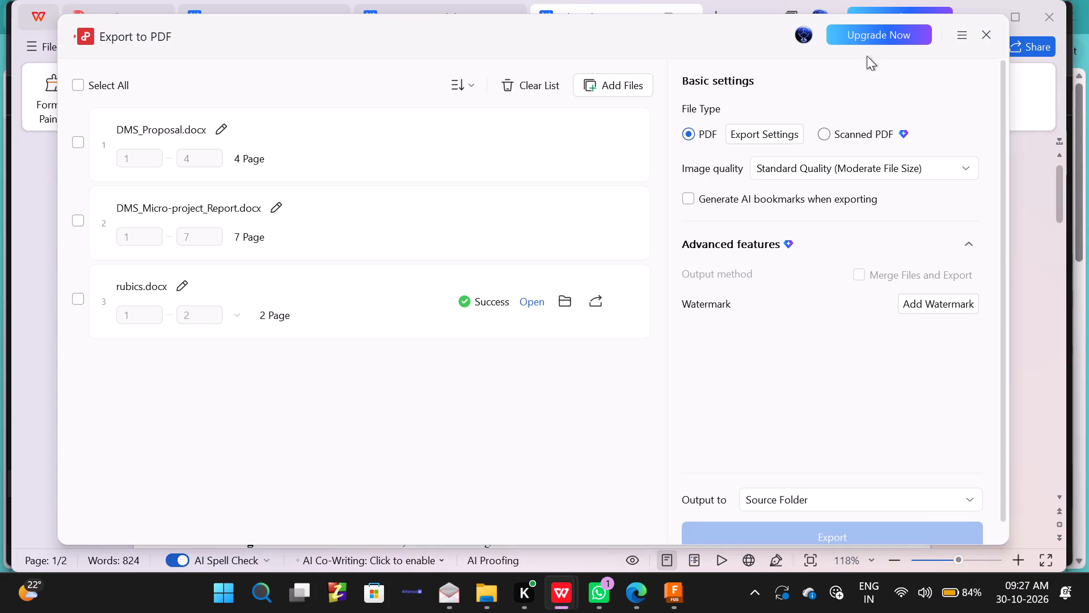
{"action": "left_click", "coordinate": [986, 44]}
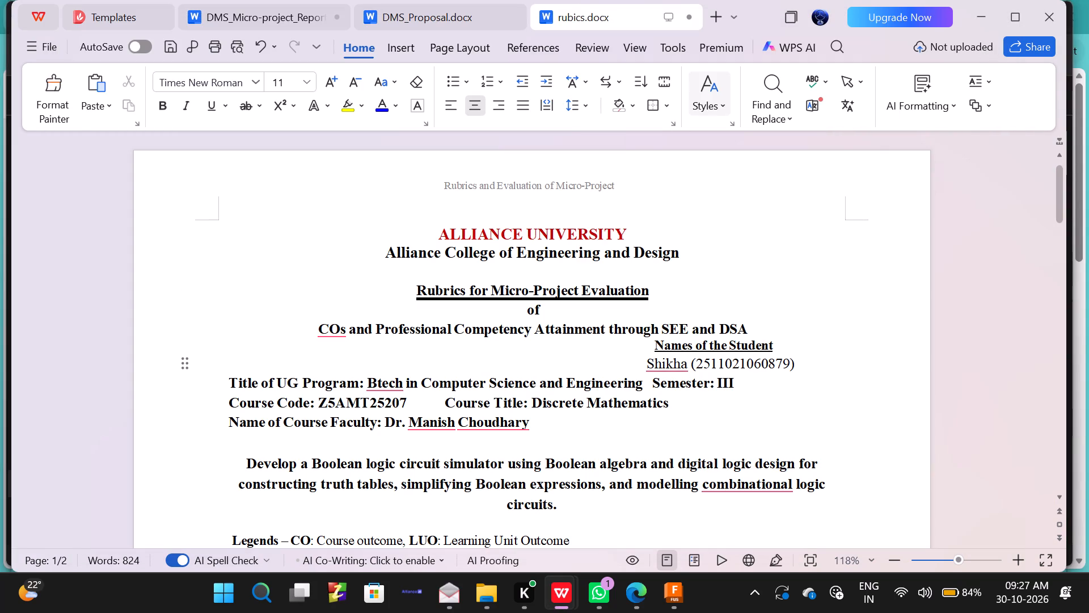
{"action": "left_click_drag", "start_coordinate": [686, 365], "coordinate": [641, 364]}
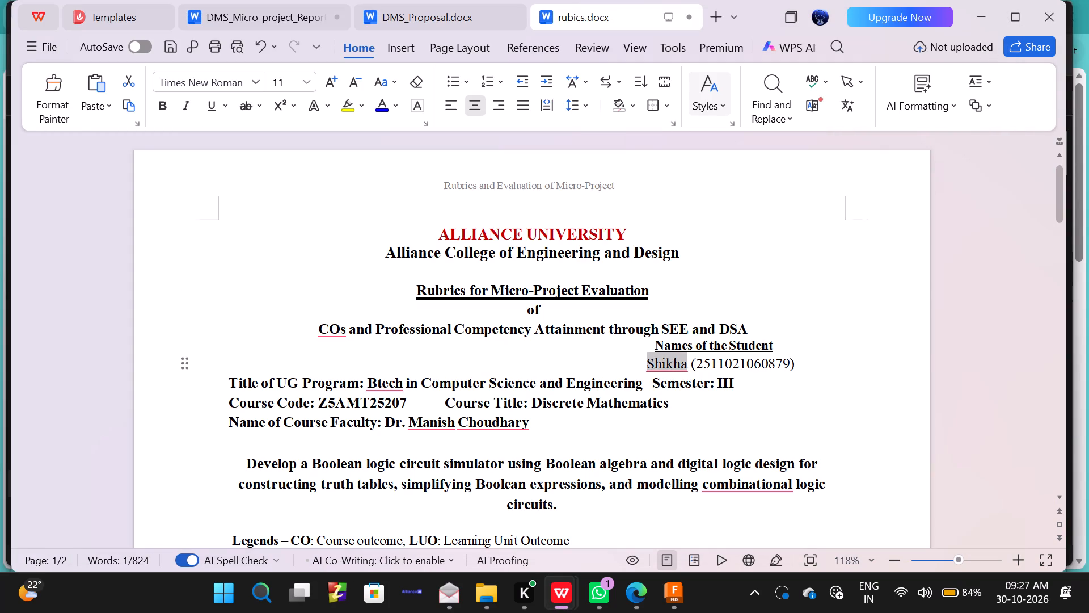
{"action": "key", "text": "BackSpace"}
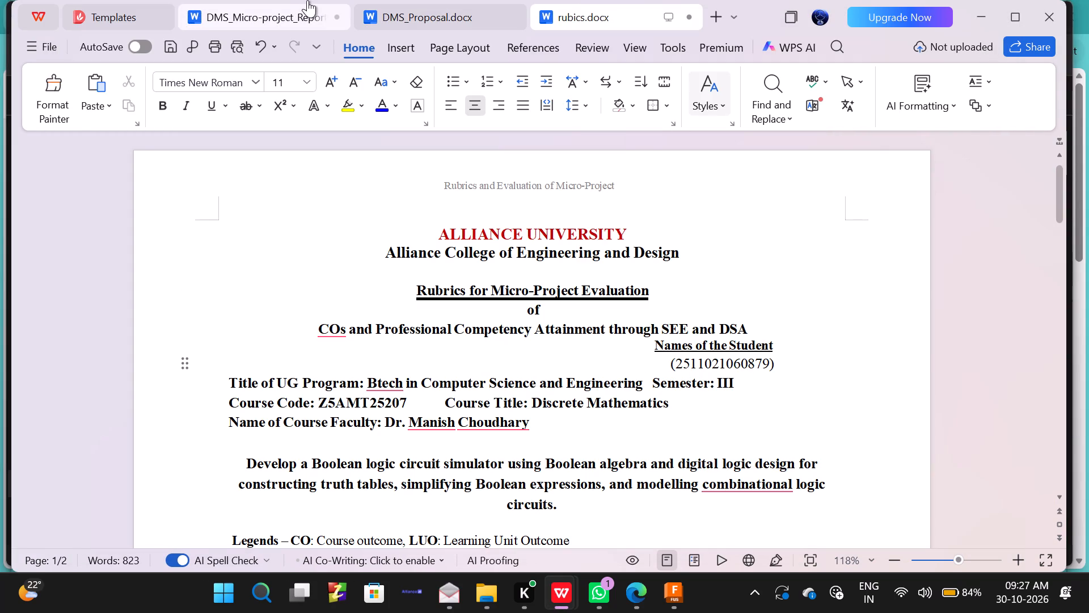
Copy Harish's full name from the team list in DMS_Proposal.docx and paste it before the registration number in rubics.docx.
{"action": "left_click", "coordinate": [407, 11]}
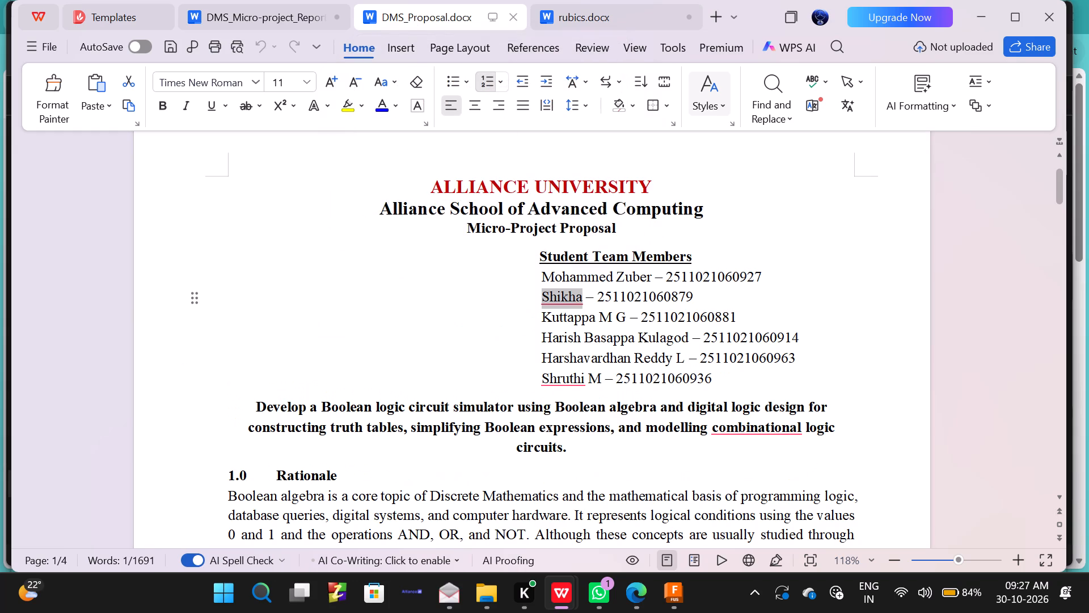
{"action": "left_click_drag", "start_coordinate": [541, 336], "coordinate": [679, 338]}
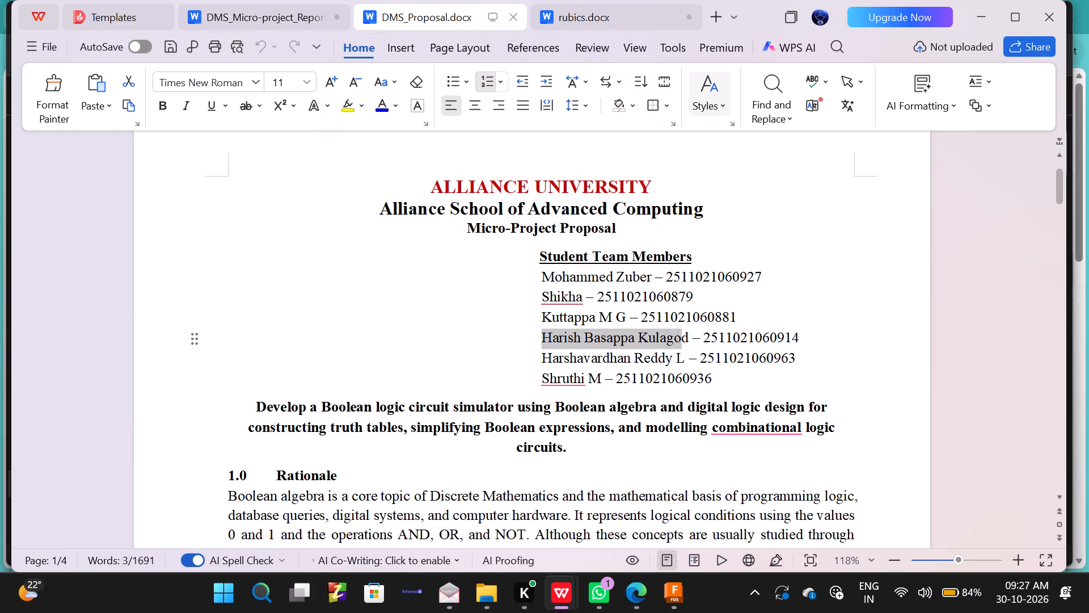
{"action": "left_click_drag", "start_coordinate": [679, 338], "coordinate": [688, 339]}
{"action": "key", "text": "ctrl+c"}
{"action": "left_click", "coordinate": [623, 26]}
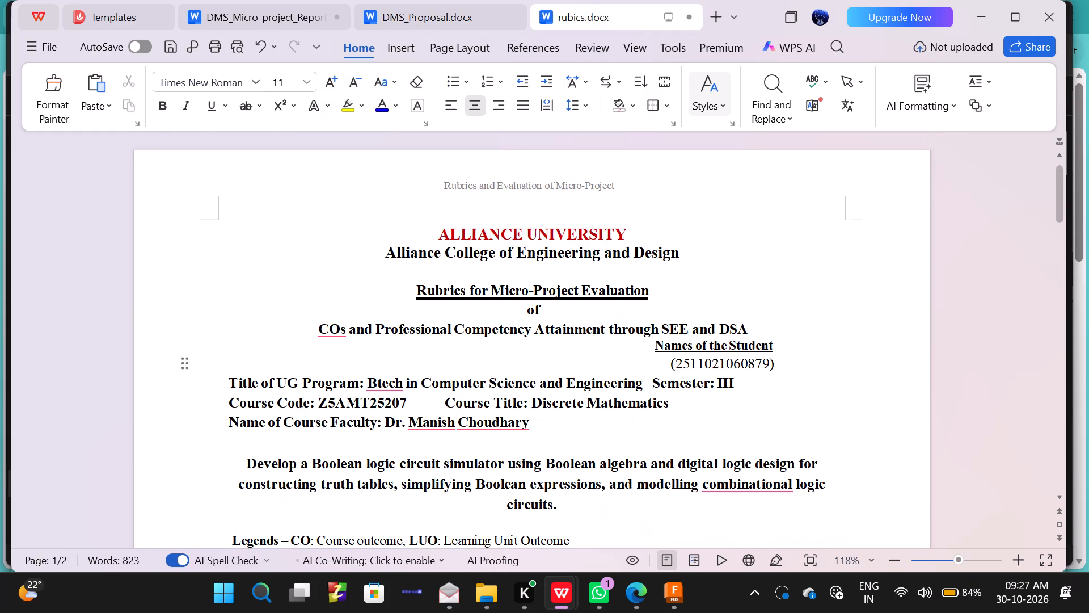
{"action": "key", "text": "ctrl+v"}
Replace the last three digits of the registration number in rubics.docx with those of Harish's number.
{"action": "left_click", "coordinate": [768, 380]}
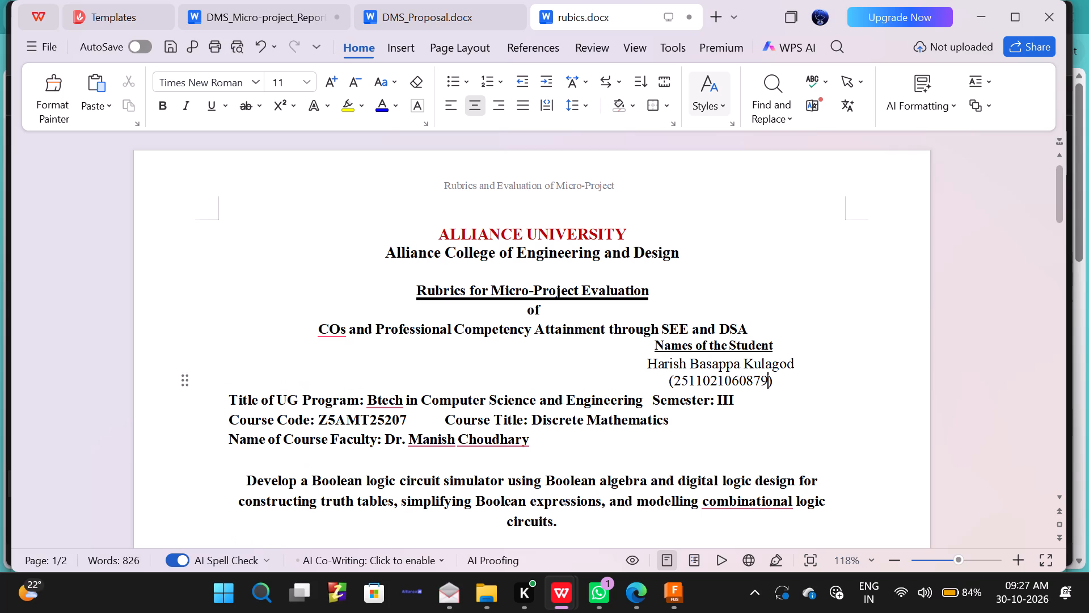
{"action": "key", "text": "BackSpace"}
{"action": "key", "text": "BackSpace"}
{"action": "key", "text": "BackSpace"}
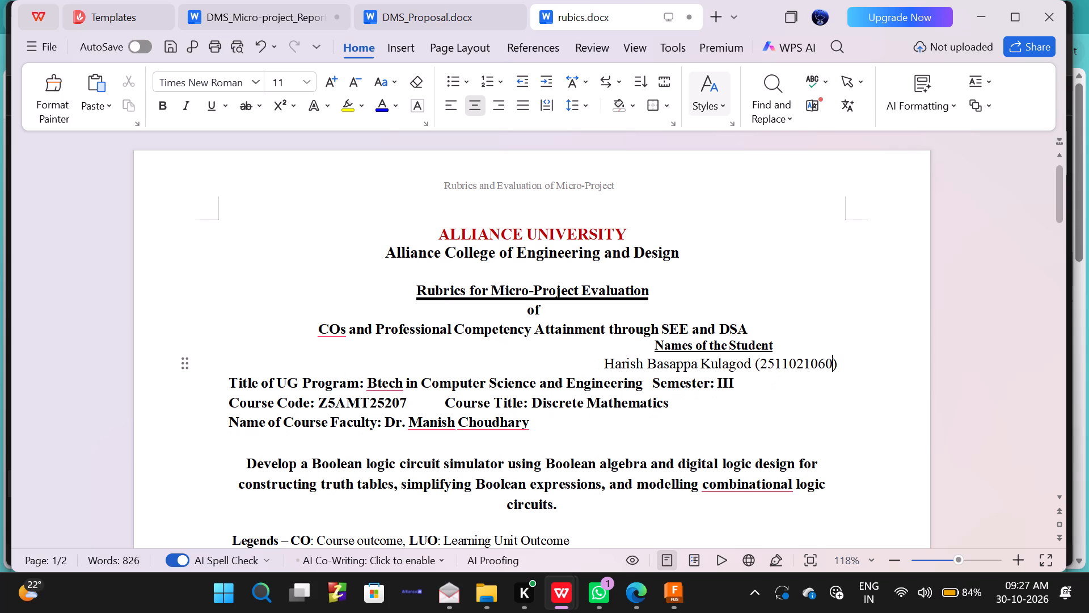
{"action": "type", "text": "914"}
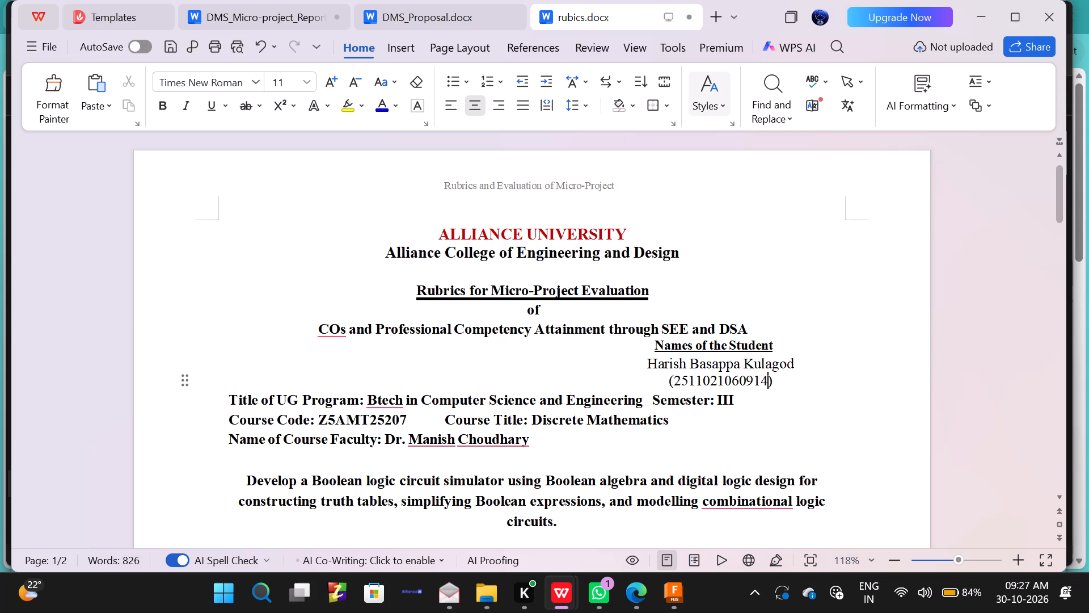
Remove the centring and indent from the line with Harish's name and registration number.
{"action": "left_click", "coordinate": [643, 370]}
{"action": "key", "text": "BackSpace"}
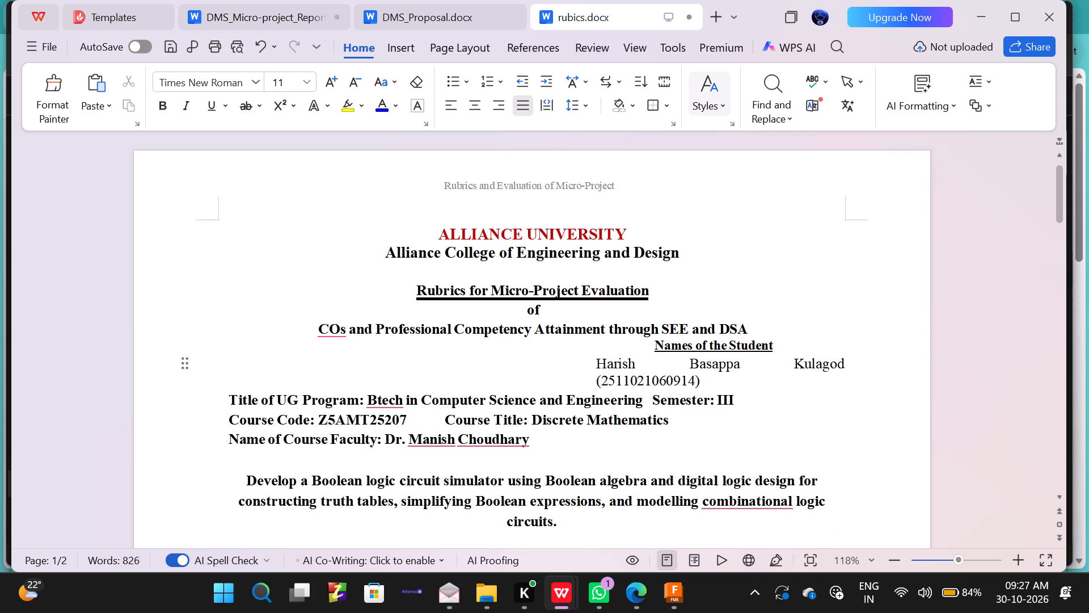
{"action": "key", "text": "BackSpace"}
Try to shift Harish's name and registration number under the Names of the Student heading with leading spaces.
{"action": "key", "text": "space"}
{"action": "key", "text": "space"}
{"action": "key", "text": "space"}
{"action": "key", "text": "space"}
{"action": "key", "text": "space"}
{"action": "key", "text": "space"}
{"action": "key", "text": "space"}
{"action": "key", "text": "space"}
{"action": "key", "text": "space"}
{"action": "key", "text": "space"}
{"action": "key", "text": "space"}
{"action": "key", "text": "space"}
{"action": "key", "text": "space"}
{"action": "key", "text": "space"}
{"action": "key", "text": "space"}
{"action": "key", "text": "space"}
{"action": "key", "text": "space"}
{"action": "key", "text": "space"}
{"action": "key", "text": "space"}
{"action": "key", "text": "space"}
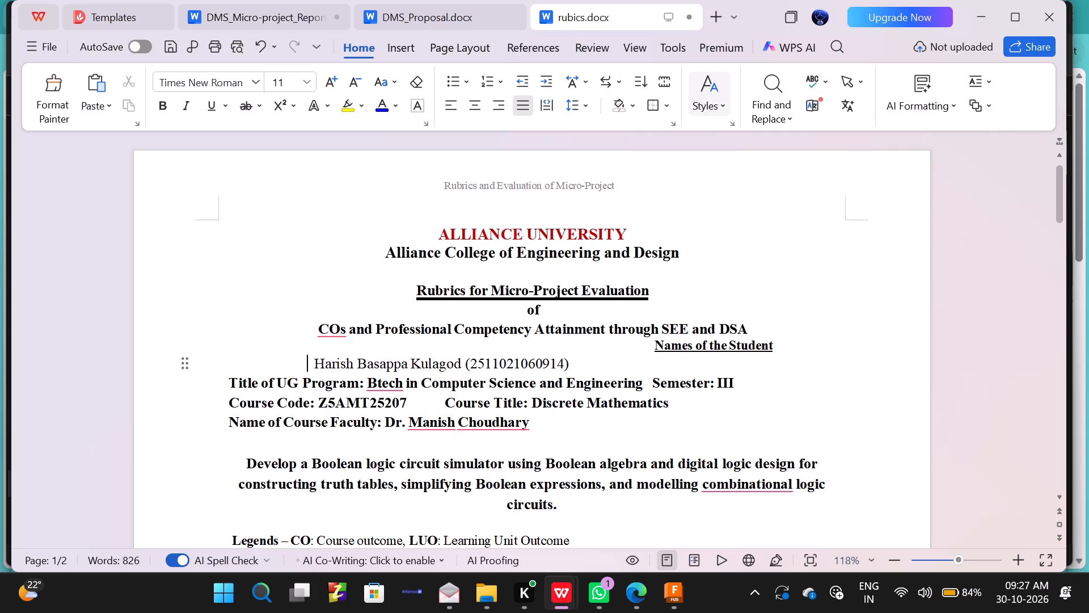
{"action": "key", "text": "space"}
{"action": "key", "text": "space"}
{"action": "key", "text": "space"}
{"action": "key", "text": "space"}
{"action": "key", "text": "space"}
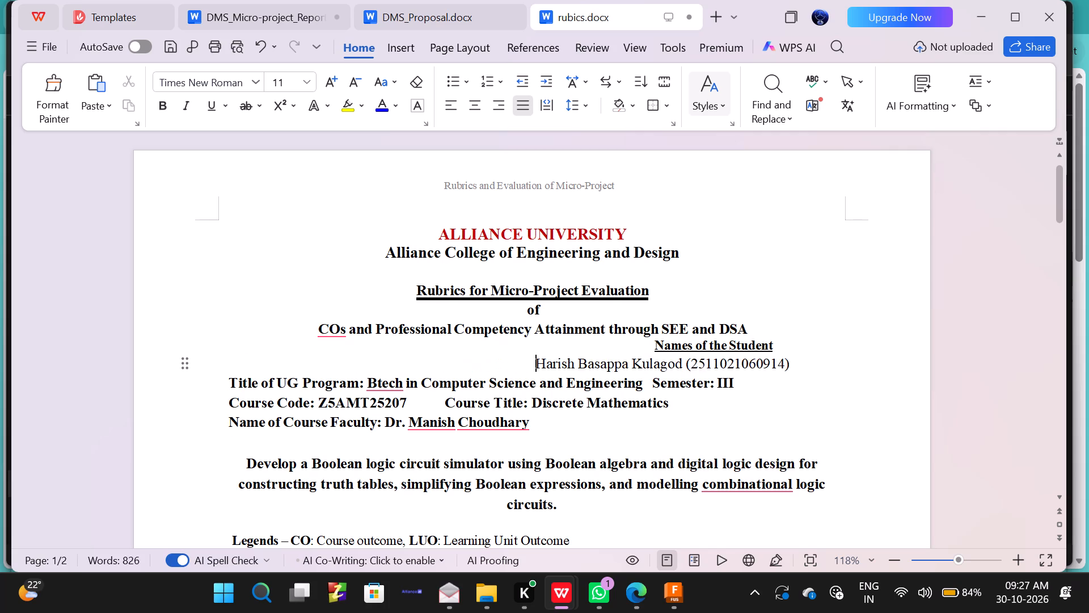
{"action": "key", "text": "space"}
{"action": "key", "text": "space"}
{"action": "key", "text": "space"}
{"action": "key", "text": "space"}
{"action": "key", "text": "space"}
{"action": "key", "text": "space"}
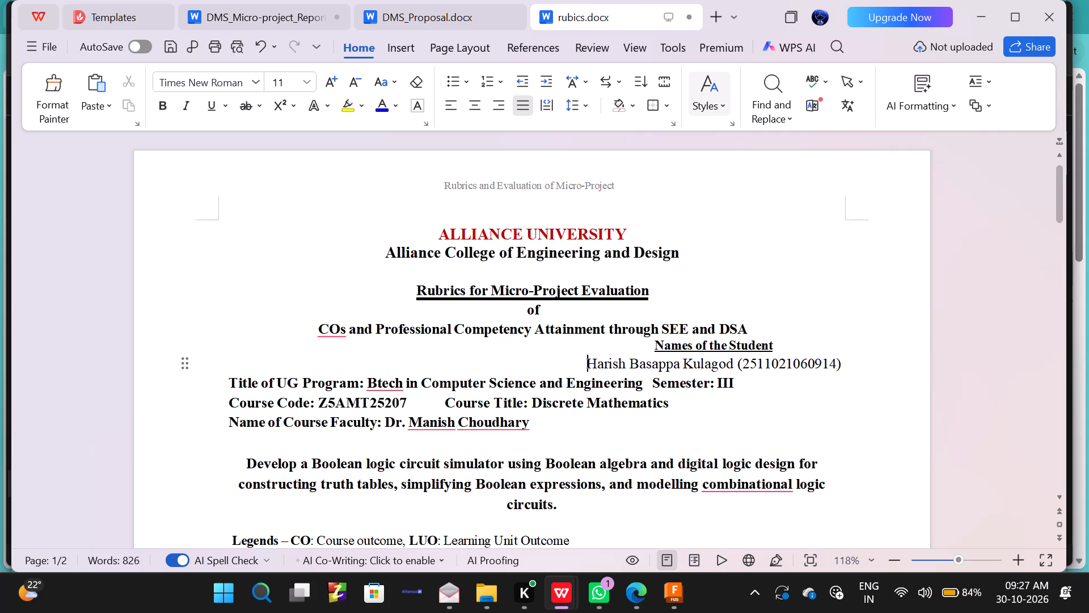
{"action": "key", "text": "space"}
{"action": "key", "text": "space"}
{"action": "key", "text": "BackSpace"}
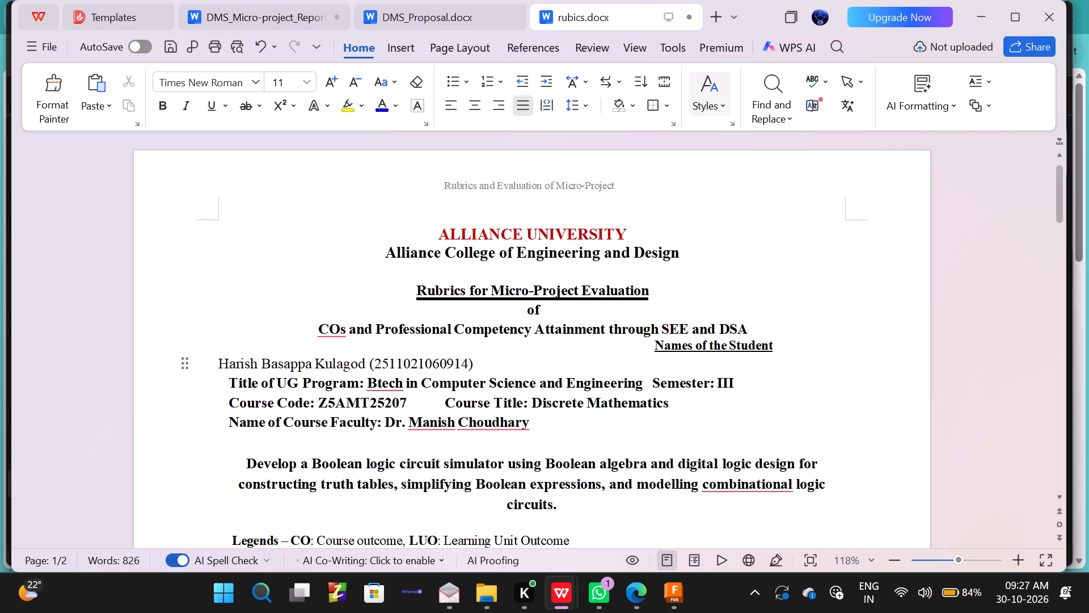
Insert leading spaces before Harish's name so the name and registration number sit on one line under Names of the Student.
{"action": "key", "text": "space"}
{"action": "key", "text": "space"}
{"action": "key", "text": "space"}
{"action": "key", "text": "space"}
{"action": "key", "text": "space"}
{"action": "key", "text": "space"}
{"action": "key", "text": "space"}
{"action": "key", "text": "space"}
{"action": "key", "text": "space"}
{"action": "key", "text": "space"}
{"action": "key", "text": "space"}
{"action": "key", "text": "space"}
{"action": "key", "text": "space"}
{"action": "key", "text": "space"}
{"action": "key", "text": "space"}
{"action": "key", "text": "space"}
{"action": "key", "text": "space"}
{"action": "key", "text": "space"}
{"action": "key", "text": "space"}
{"action": "key", "text": "space"}
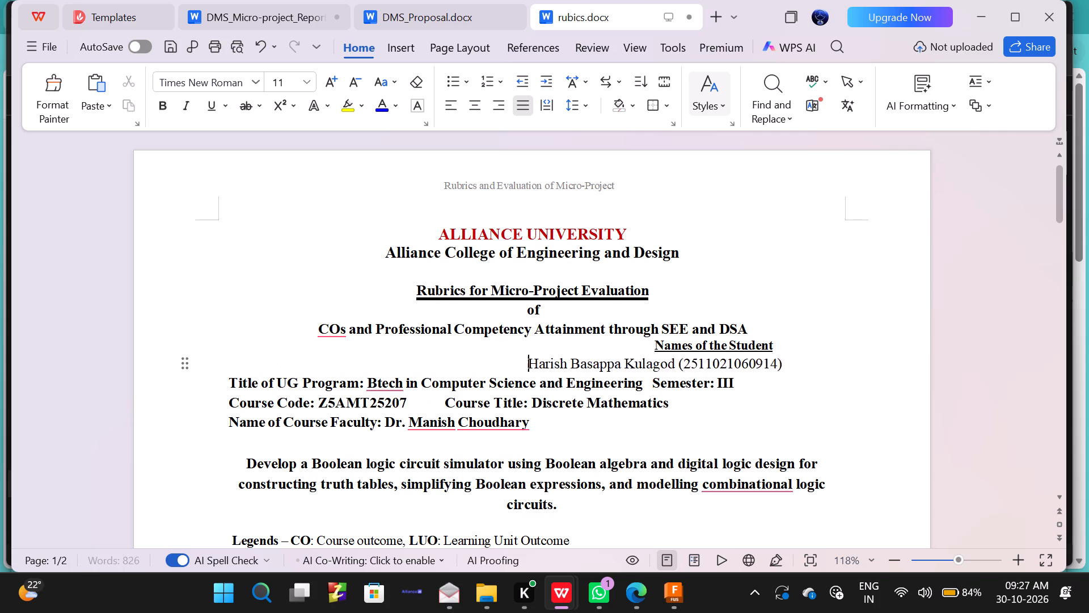
{"action": "key", "text": "space"}
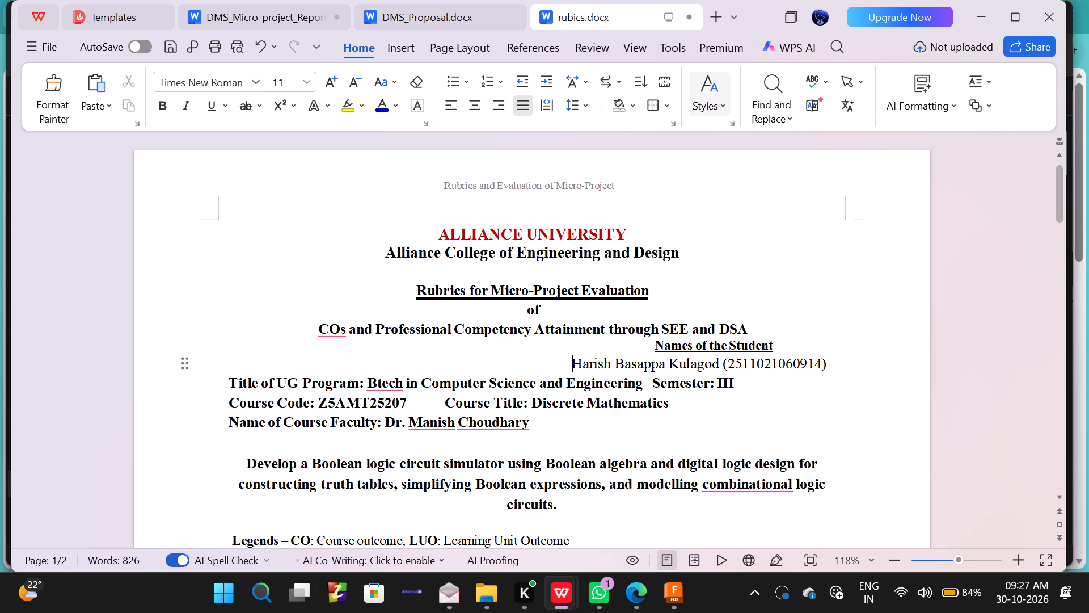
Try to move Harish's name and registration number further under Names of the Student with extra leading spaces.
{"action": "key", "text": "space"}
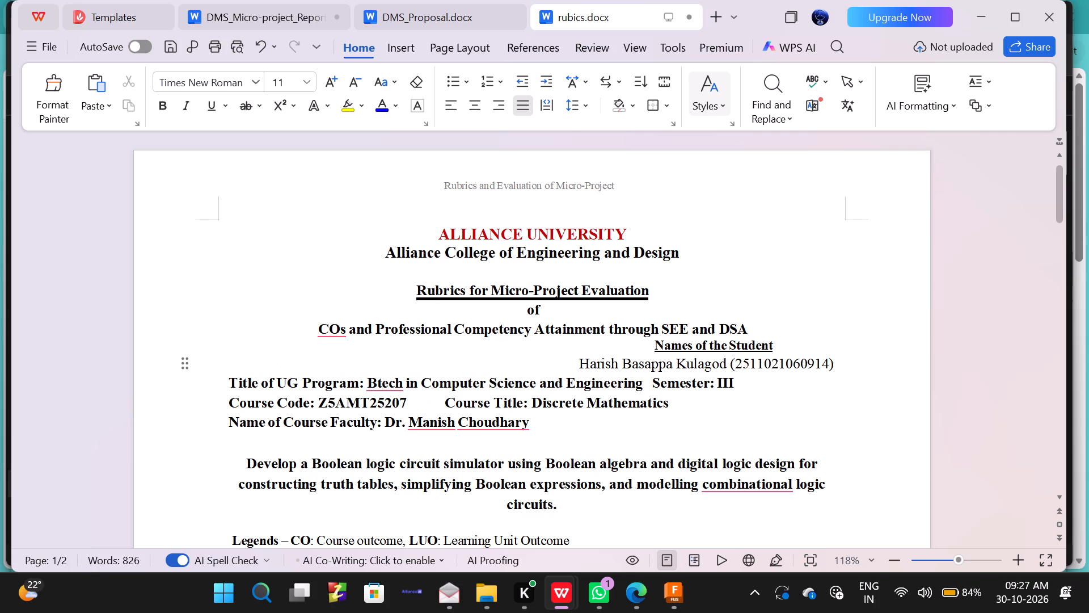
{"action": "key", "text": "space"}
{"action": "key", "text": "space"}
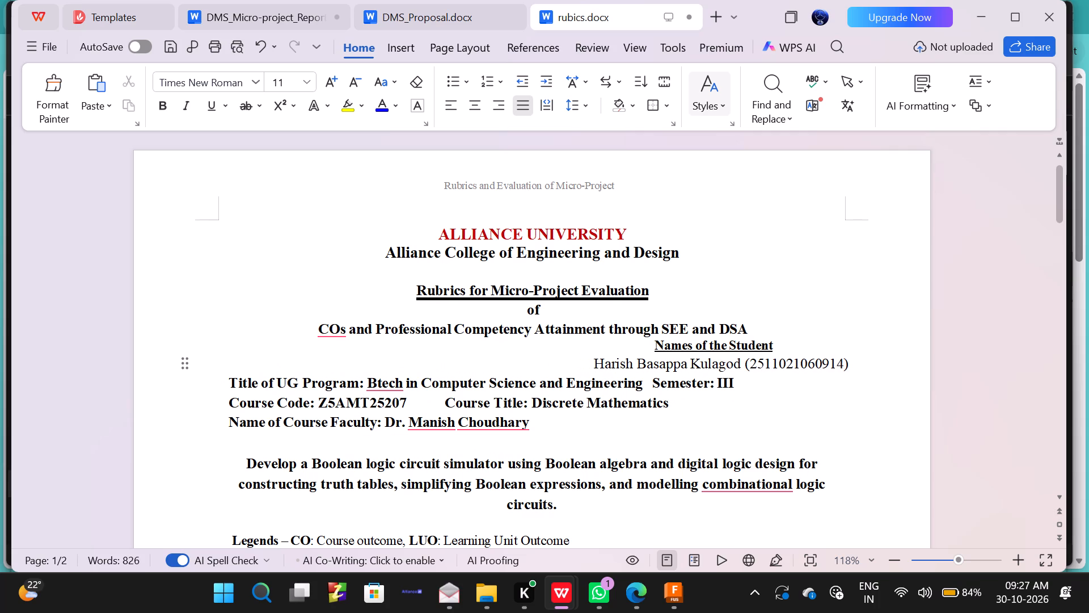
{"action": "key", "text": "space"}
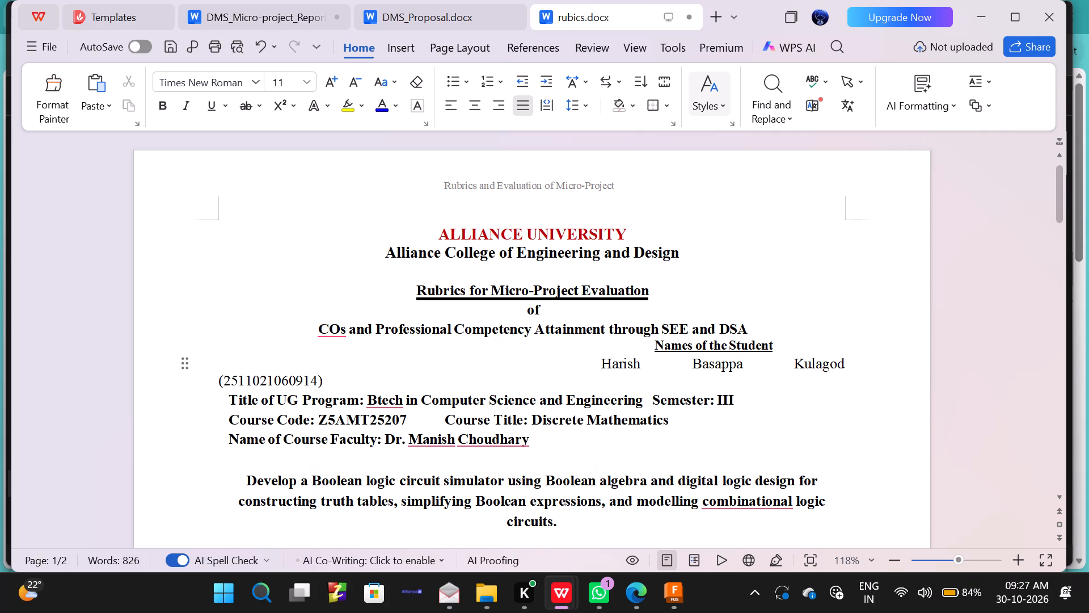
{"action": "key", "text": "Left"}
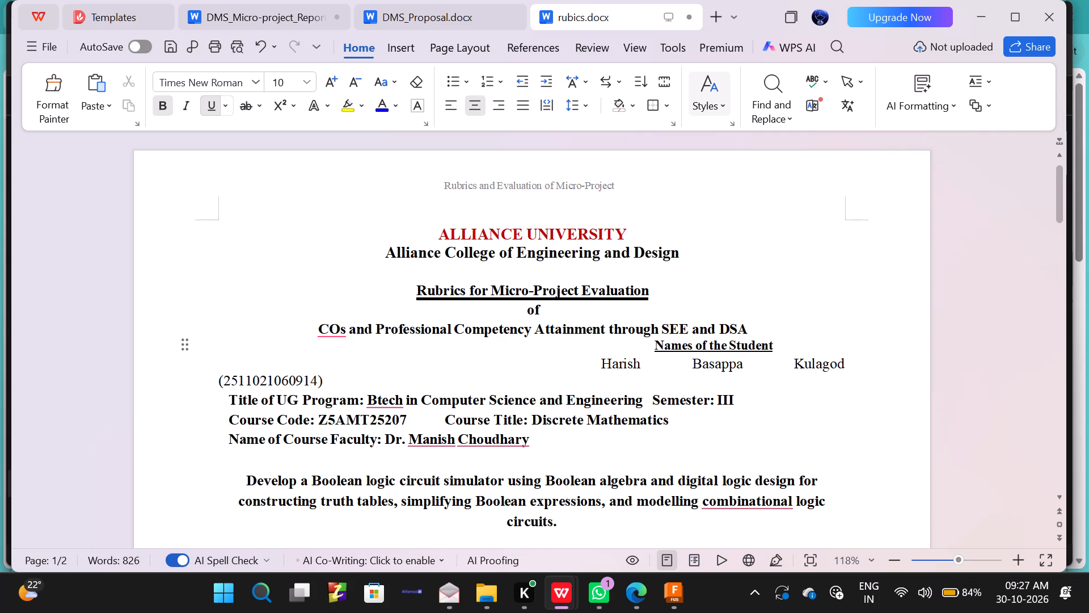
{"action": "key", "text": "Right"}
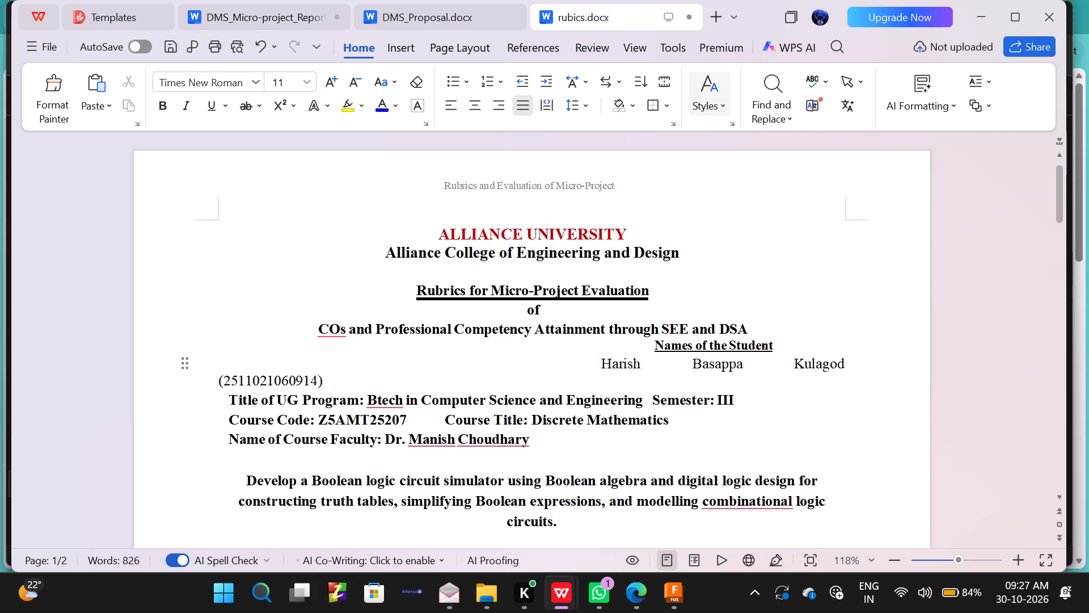
Replace the leading spaces before Harish's name with a paragraph indent that keeps the name and registration number on one line under Names of the Student.
{"action": "left_click", "coordinate": [418, 367]}
{"action": "key", "text": "BackSpace"}
{"action": "left_click_drag", "start_coordinate": [501, 364], "coordinate": [225, 359]}
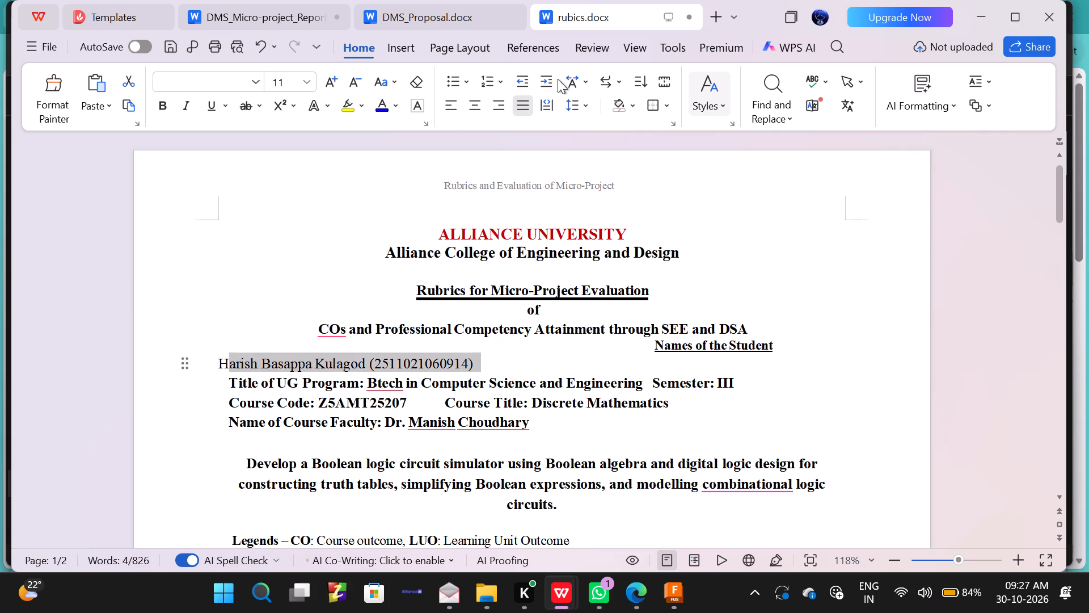
{"action": "left_click", "coordinate": [543, 85]}
{"action": "triple_click", "coordinate": [543, 85]}
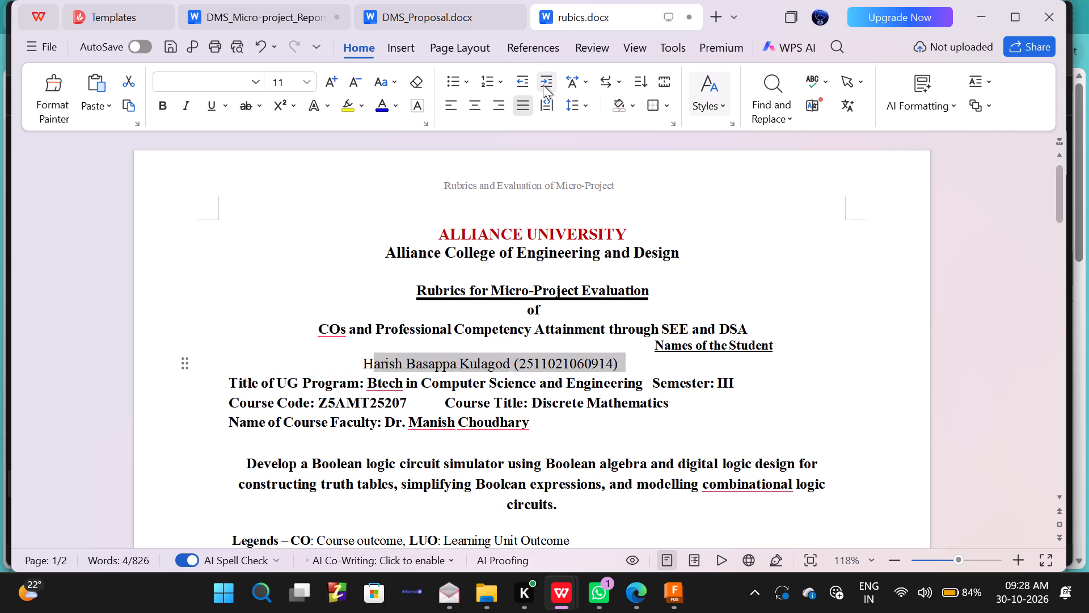
{"action": "left_click", "coordinate": [543, 85]}
{"action": "left_click", "coordinate": [543, 85]}
{"action": "left_click", "coordinate": [543, 85]}
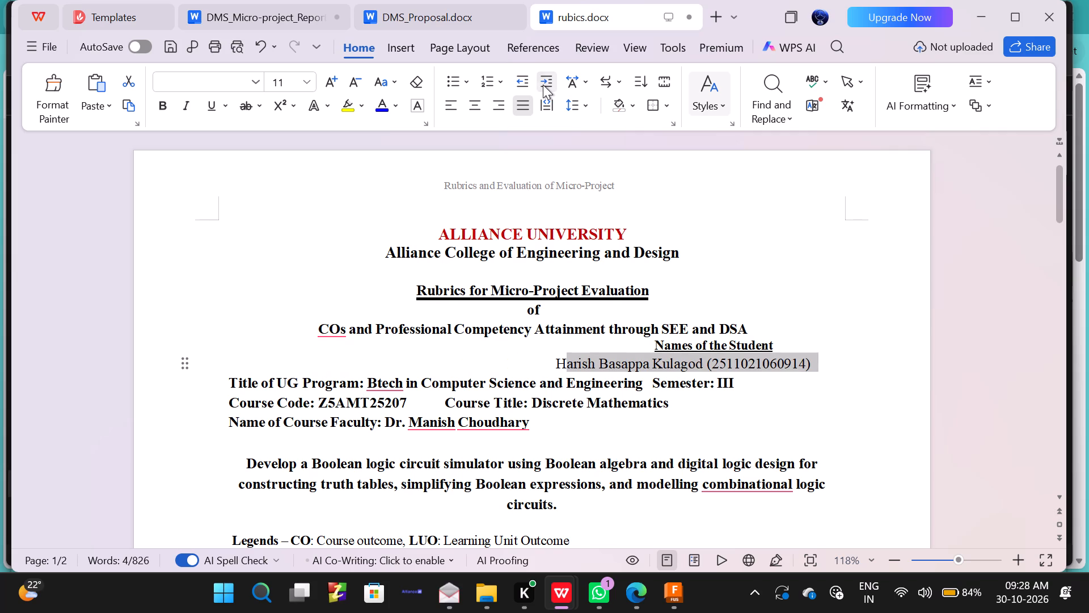
{"action": "left_click", "coordinate": [543, 85]}
{"action": "left_click", "coordinate": [518, 84]}
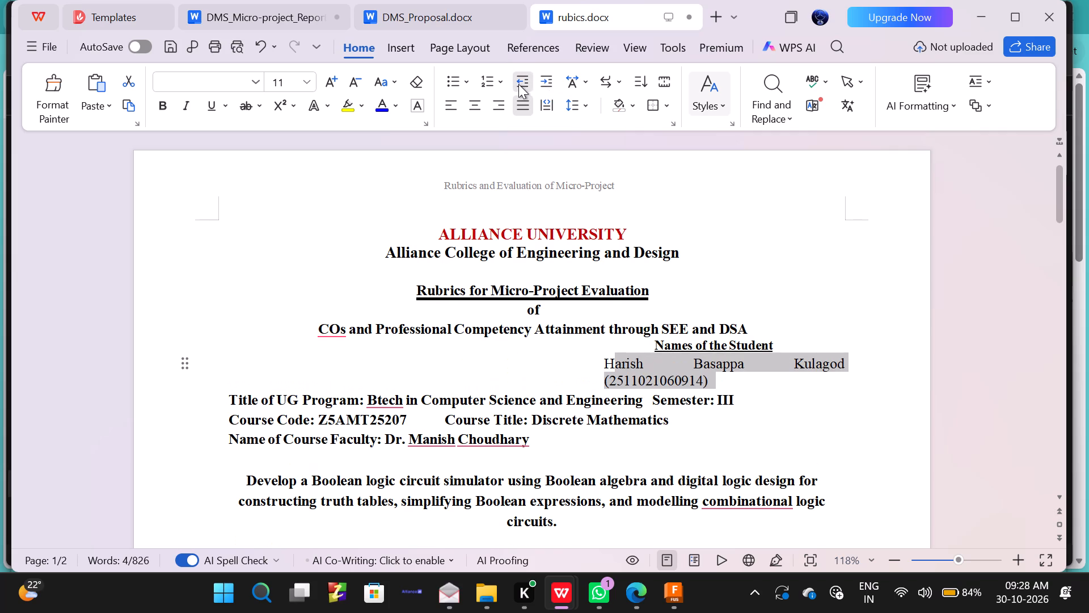
{"action": "left_click", "coordinate": [548, 366]}
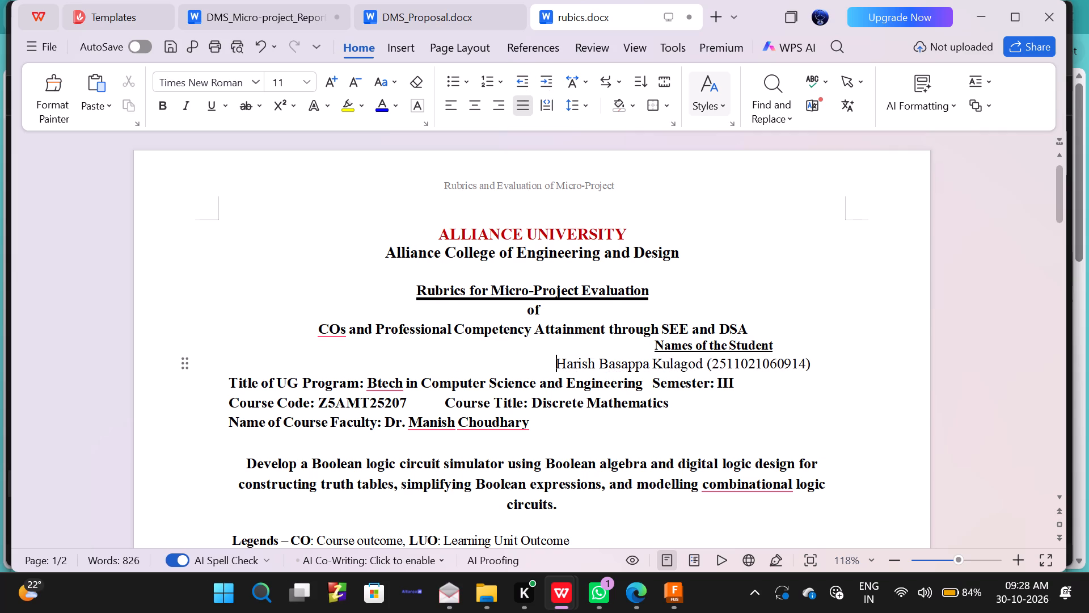
Reduce the indent of the Names of the Student heading.
{"action": "left_click", "coordinate": [655, 347]}
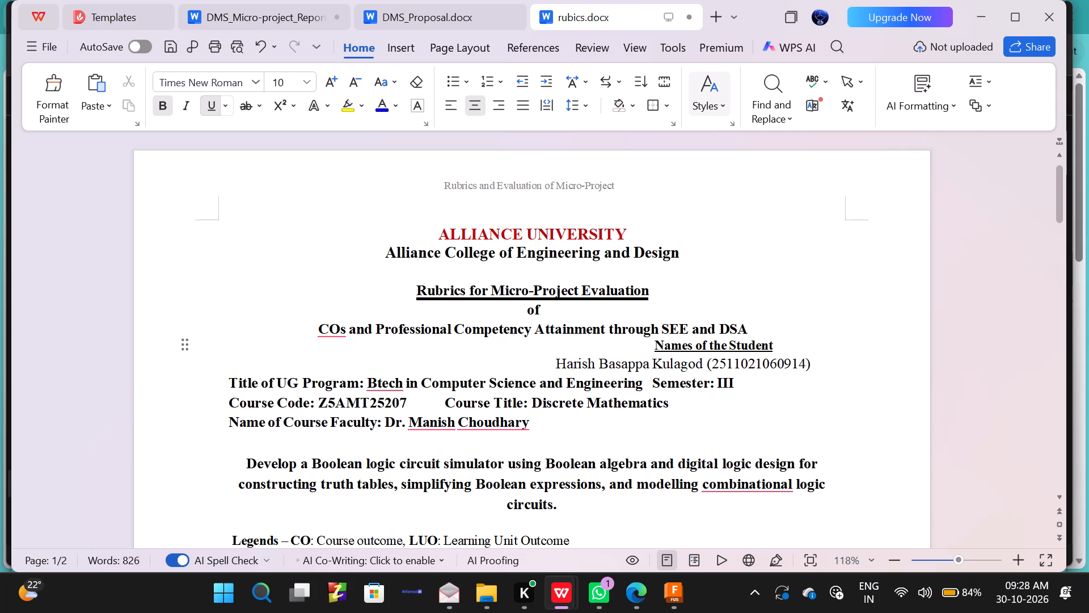
{"action": "left_click_drag", "start_coordinate": [655, 347], "coordinate": [773, 350]}
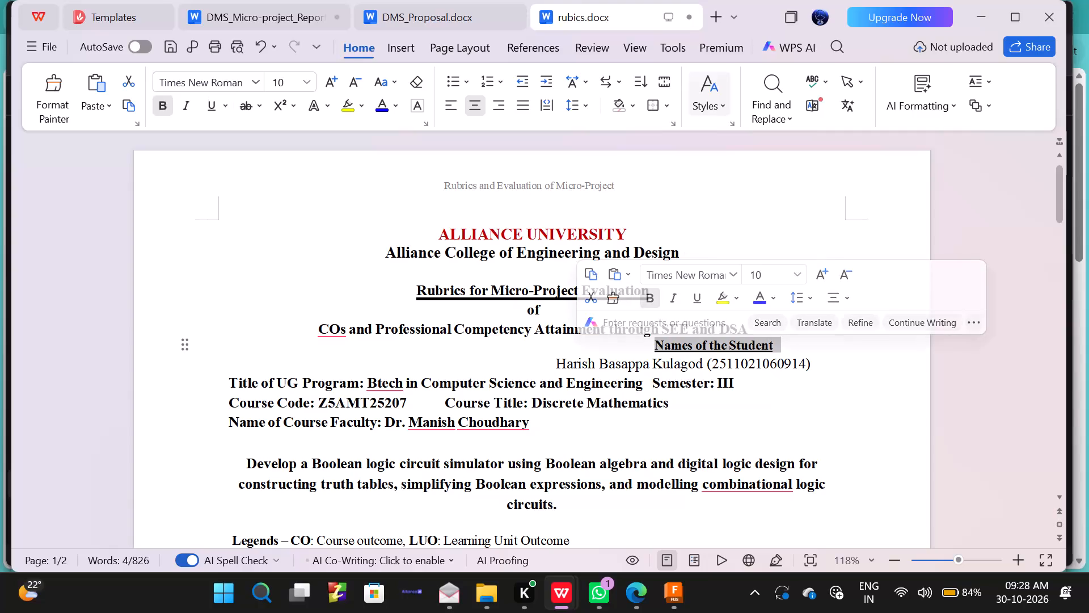
{"action": "left_click", "coordinate": [535, 86]}
{"action": "left_click", "coordinate": [521, 76]}
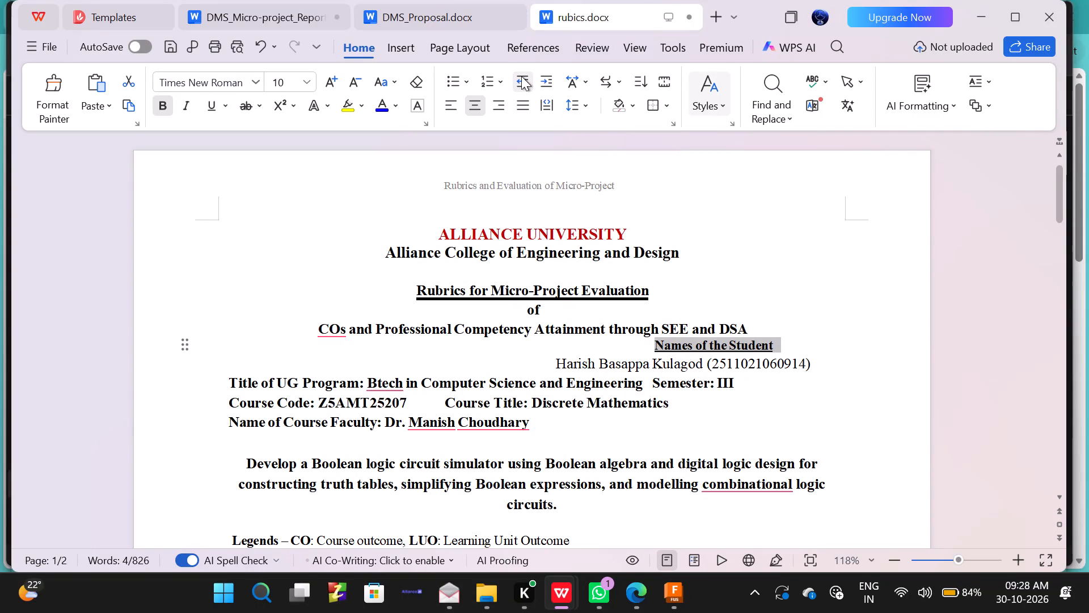
{"action": "double_click", "coordinate": [521, 76]}
{"action": "left_click", "coordinate": [521, 76]}
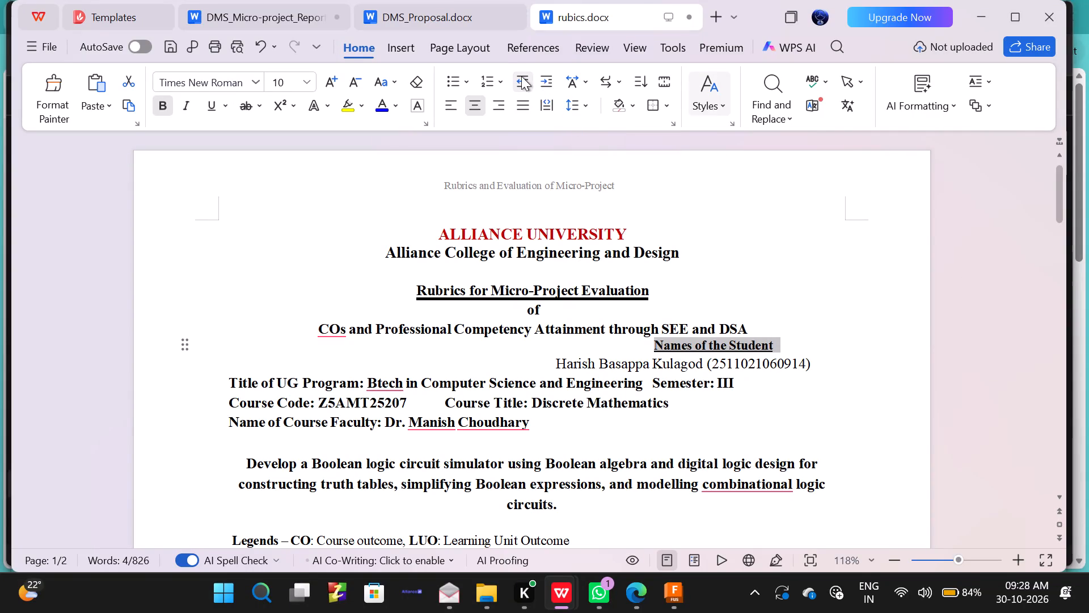
{"action": "left_click", "coordinate": [521, 76]}
{"action": "left_click", "coordinate": [521, 76]}
{"action": "double_click", "coordinate": [521, 76]}
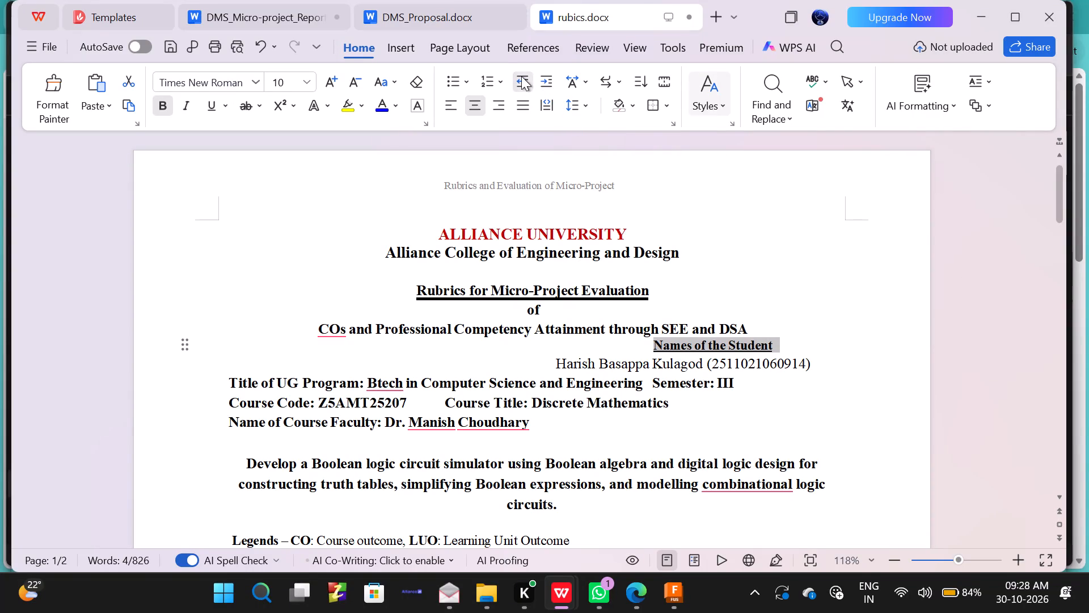
{"action": "left_click", "coordinate": [521, 76]}
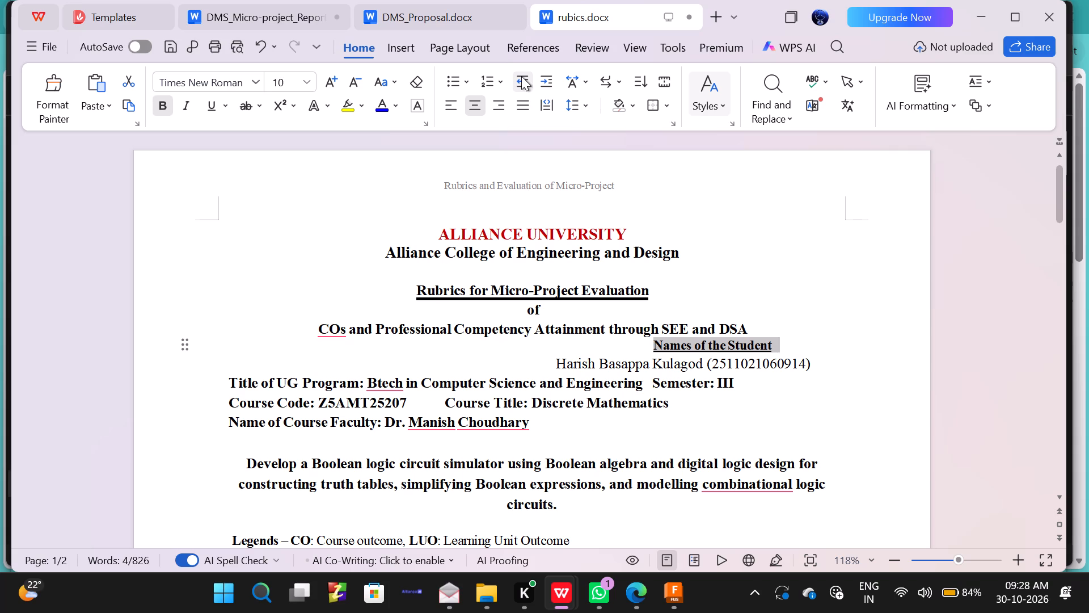
{"action": "left_click", "coordinate": [563, 370]}
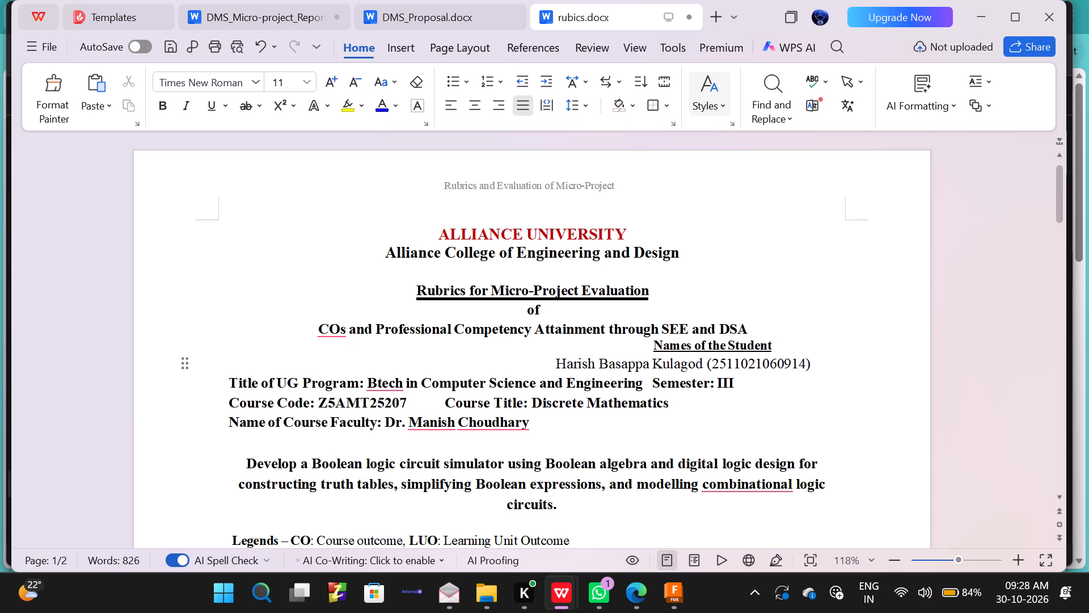
Check both pages of rubics.docx and export only this document to PDF in the source folder.
{"action": "scroll", "coordinate": [769, 392], "scroll_direction": "down", "scroll_amount": 6}
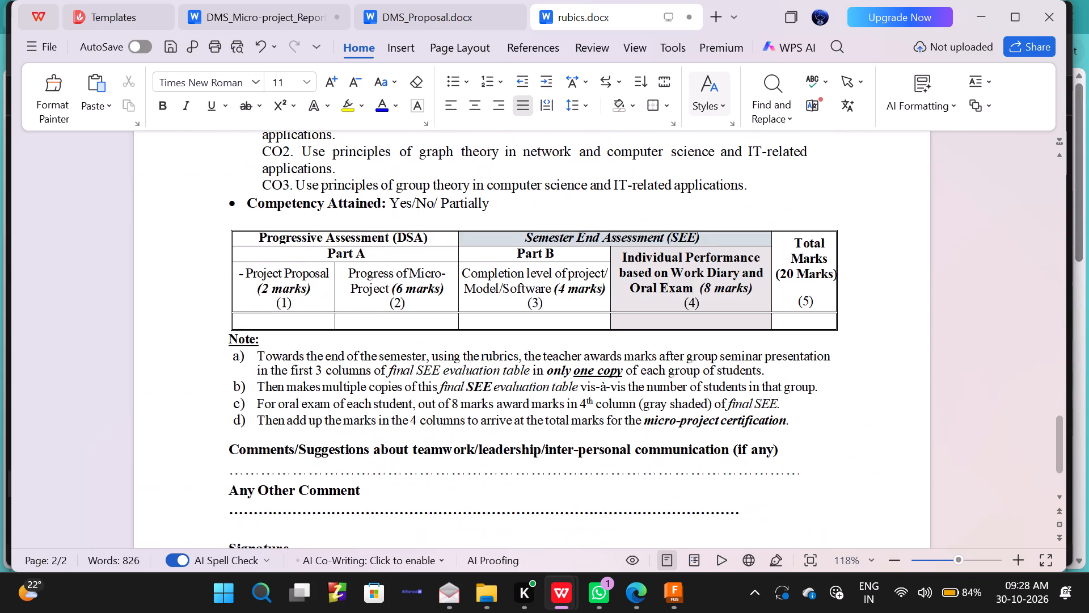
{"action": "scroll", "coordinate": [769, 392], "scroll_direction": "down", "scroll_amount": 1}
{"action": "scroll", "coordinate": [769, 392], "scroll_direction": "up", "scroll_amount": 12}
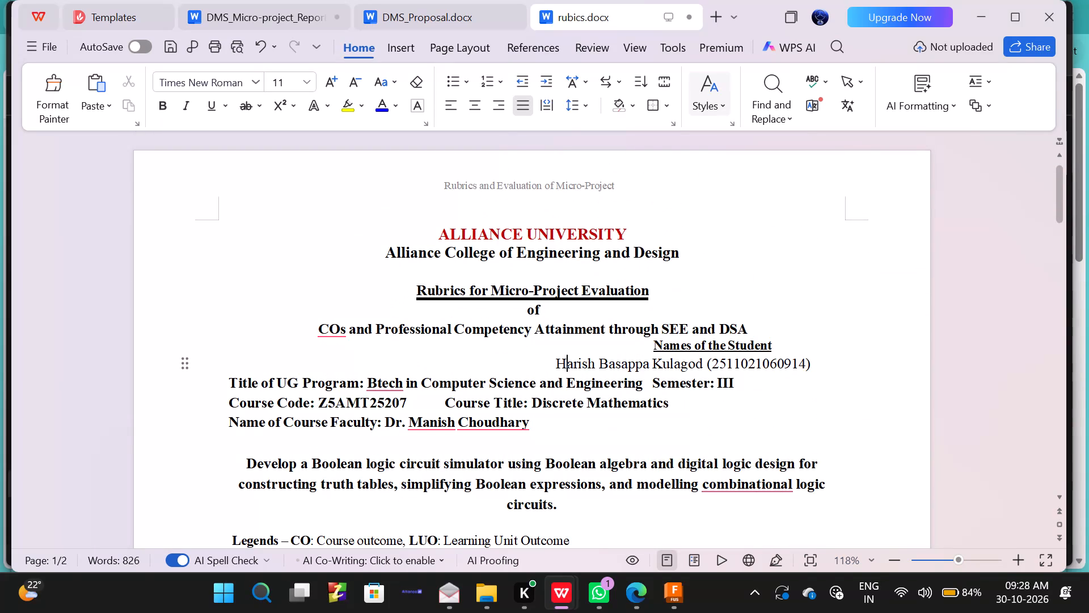
{"action": "left_click", "coordinate": [49, 41]}
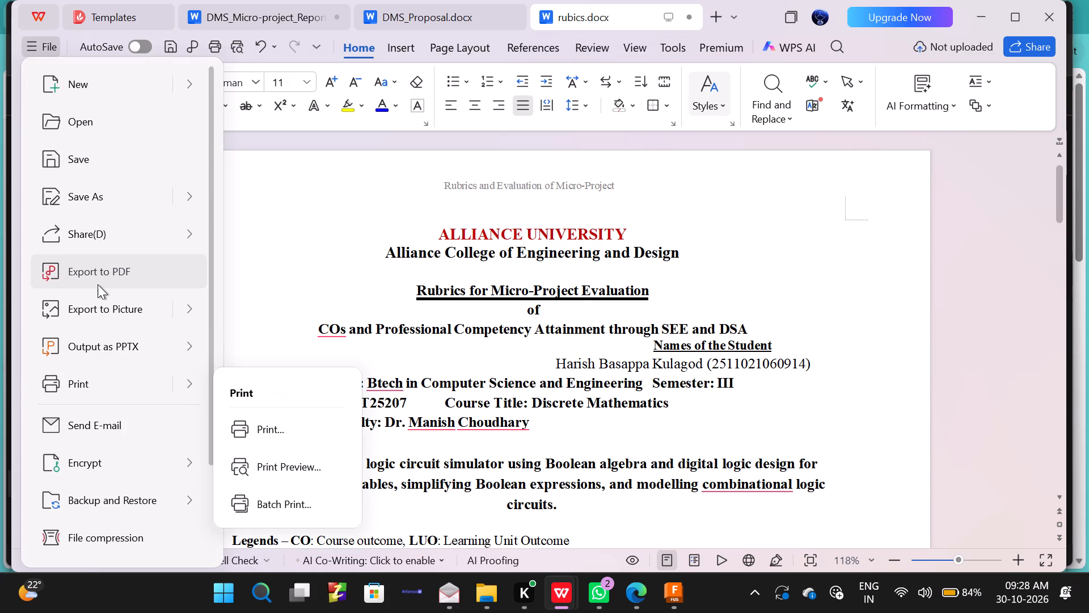
{"action": "left_click", "coordinate": [98, 279]}
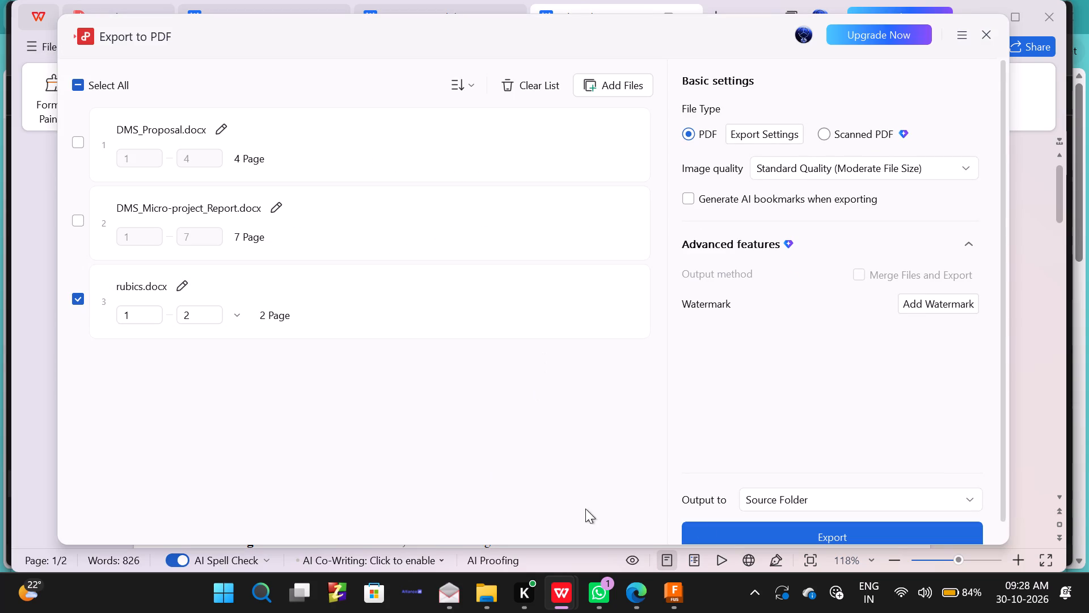
{"action": "left_click", "coordinate": [703, 523]}
{"action": "left_click", "coordinate": [634, 313]}
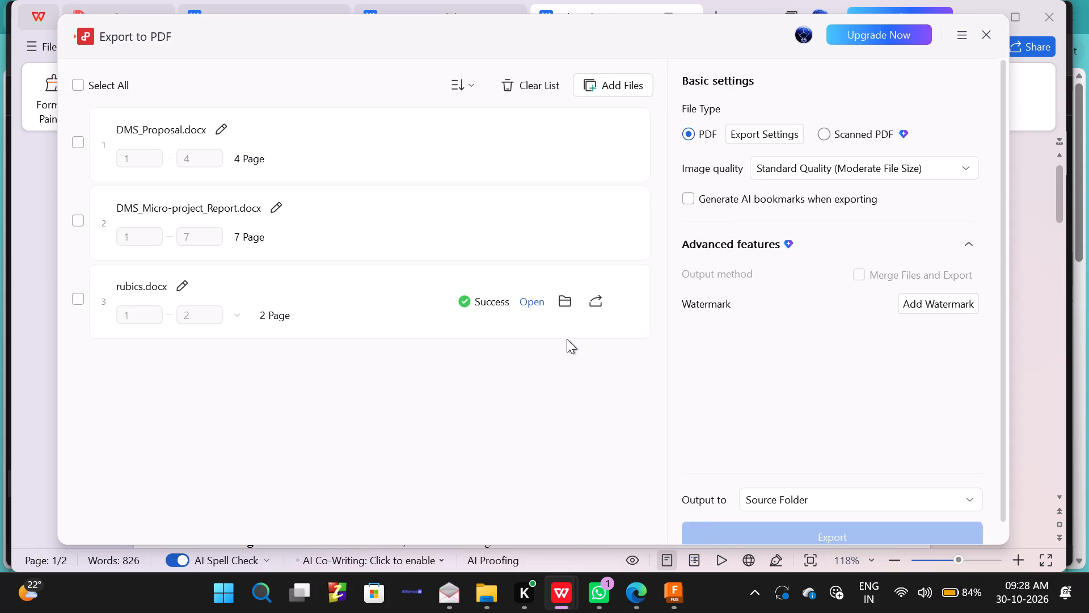
Open the export folder and rename rubics(1).pdf as Harish rubics.pdf.
{"action": "left_click", "coordinate": [564, 302]}
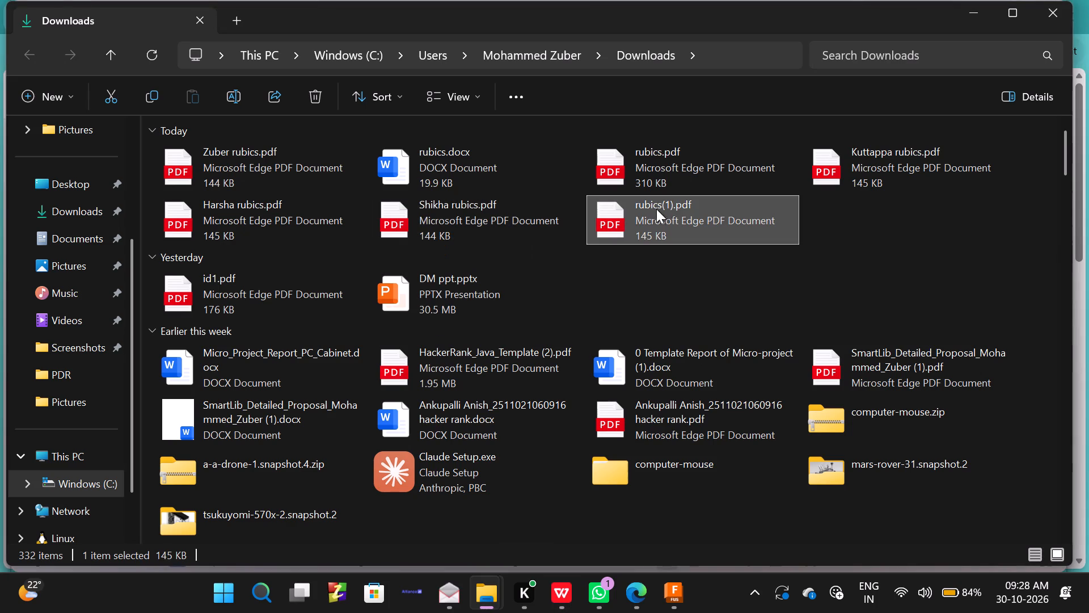
{"action": "left_click", "coordinate": [658, 202]}
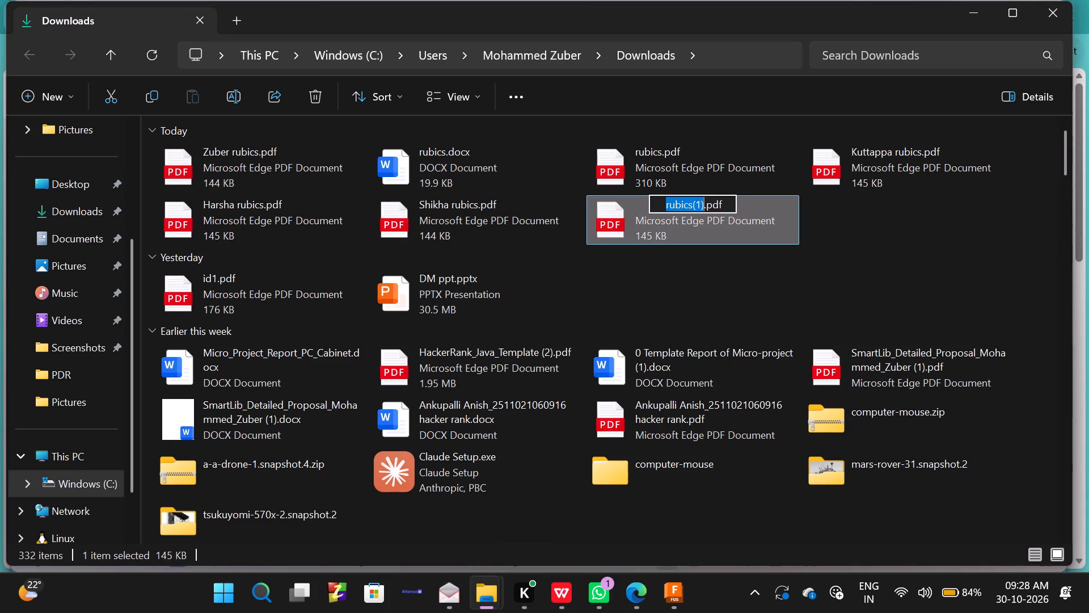
{"action": "left_click", "coordinate": [658, 202]}
{"action": "type", "text": "Hari"}
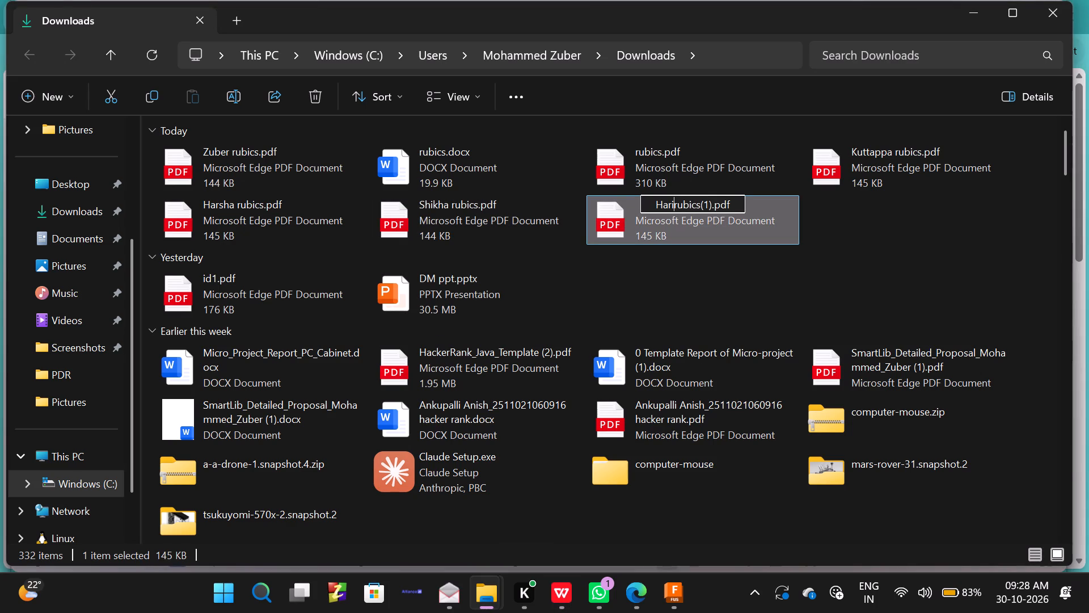
{"action": "type", "text": "sh"}
{"action": "key", "text": "space"}
{"action": "key", "text": "Right"}
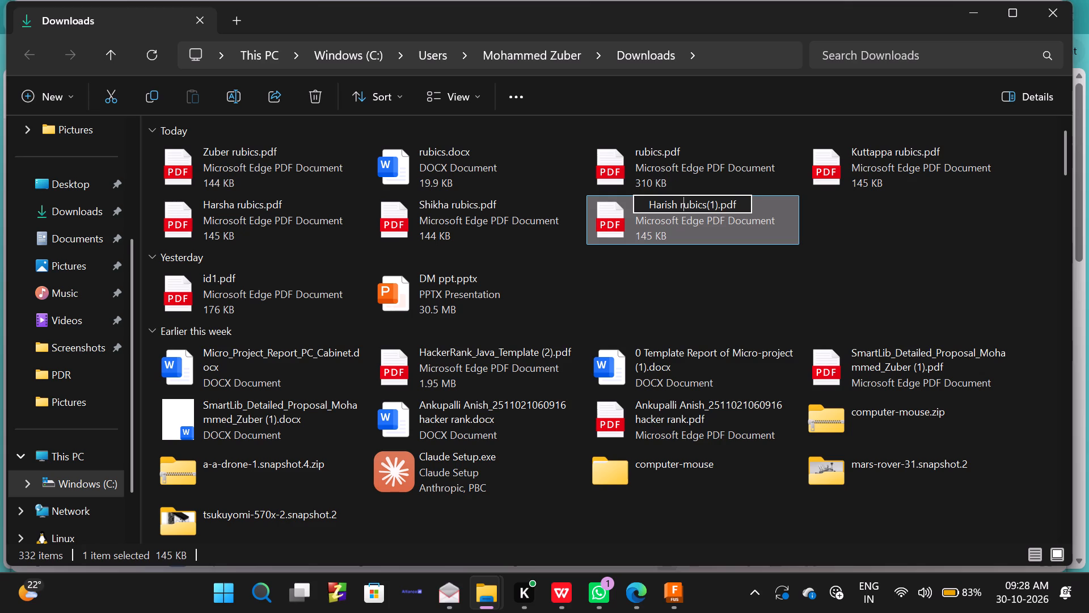
{"action": "key", "text": "Right"}
{"action": "key", "text": "Right"}
{"action": "key", "text": "Right"}
{"action": "key", "text": "Right"}
{"action": "key", "text": "Right"}
{"action": "key", "text": "Right"}
{"action": "key", "text": "Right"}
{"action": "key", "text": "Right"}
{"action": "key", "text": "BackSpace"}
{"action": "key", "text": "BackSpace"}
{"action": "key", "text": "BackSpace"}
{"action": "key", "text": "Return"}
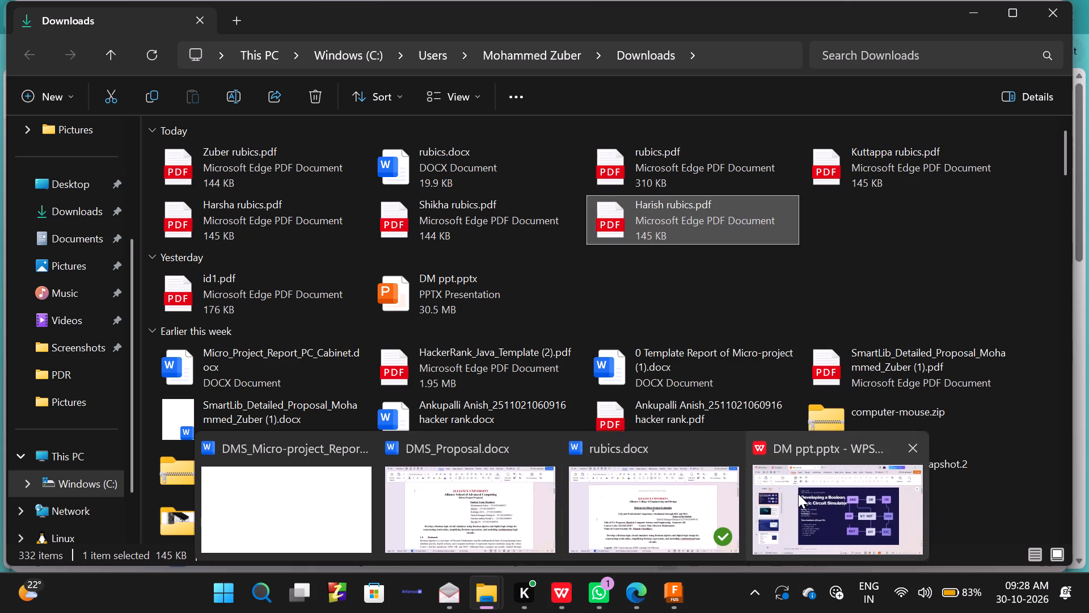
Return to rubics.docx, close the PDF export dialog and delete Harish's name before the registration number.
{"action": "left_click", "coordinate": [688, 511]}
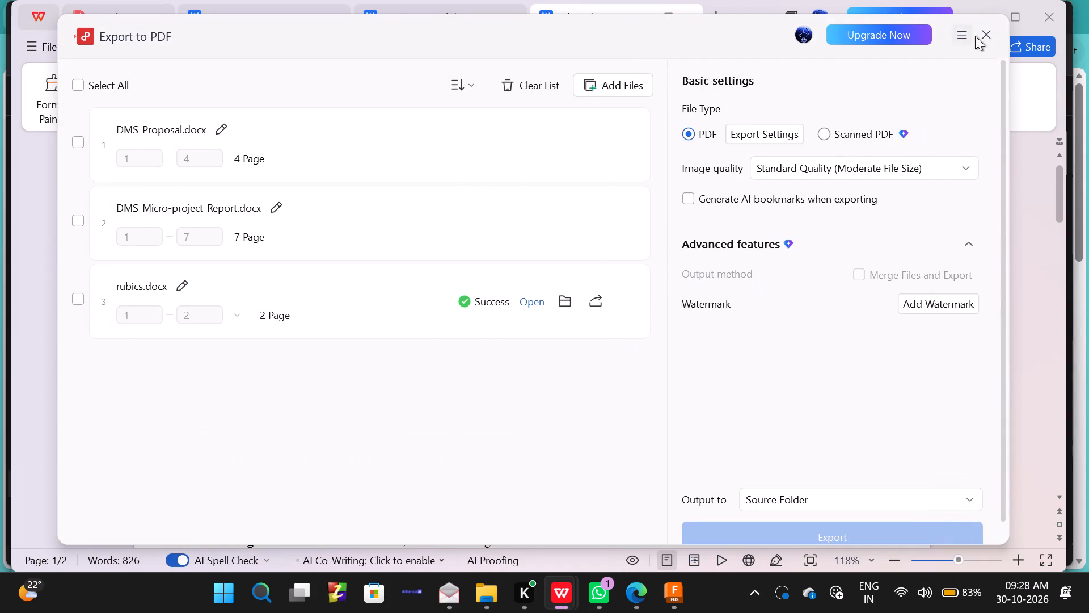
{"action": "left_click", "coordinate": [989, 29]}
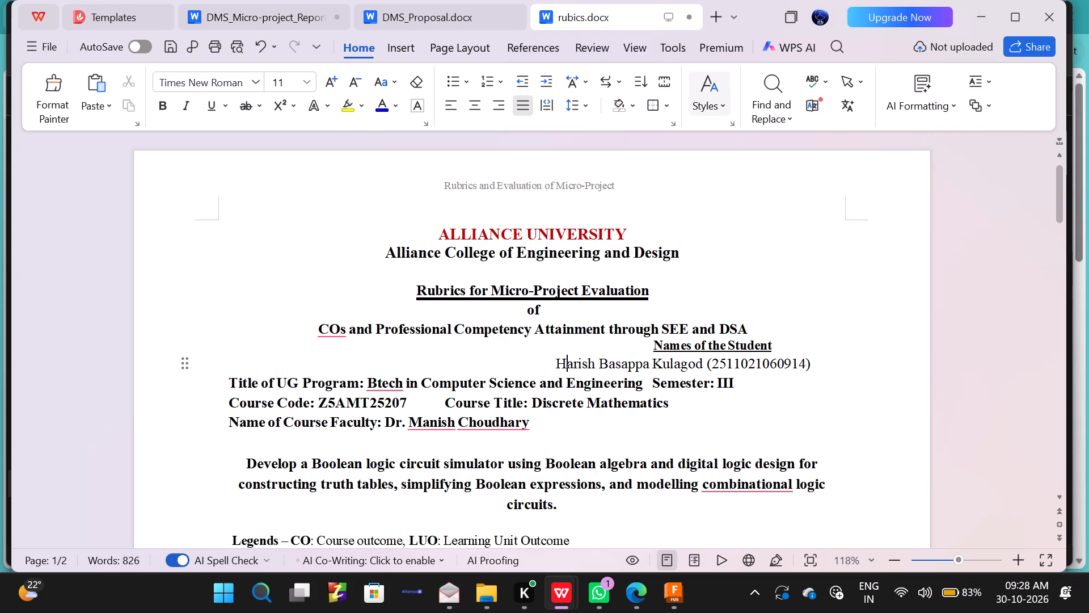
{"action": "left_click_drag", "start_coordinate": [704, 362], "coordinate": [558, 354]}
{"action": "key", "text": "BackSpace"}
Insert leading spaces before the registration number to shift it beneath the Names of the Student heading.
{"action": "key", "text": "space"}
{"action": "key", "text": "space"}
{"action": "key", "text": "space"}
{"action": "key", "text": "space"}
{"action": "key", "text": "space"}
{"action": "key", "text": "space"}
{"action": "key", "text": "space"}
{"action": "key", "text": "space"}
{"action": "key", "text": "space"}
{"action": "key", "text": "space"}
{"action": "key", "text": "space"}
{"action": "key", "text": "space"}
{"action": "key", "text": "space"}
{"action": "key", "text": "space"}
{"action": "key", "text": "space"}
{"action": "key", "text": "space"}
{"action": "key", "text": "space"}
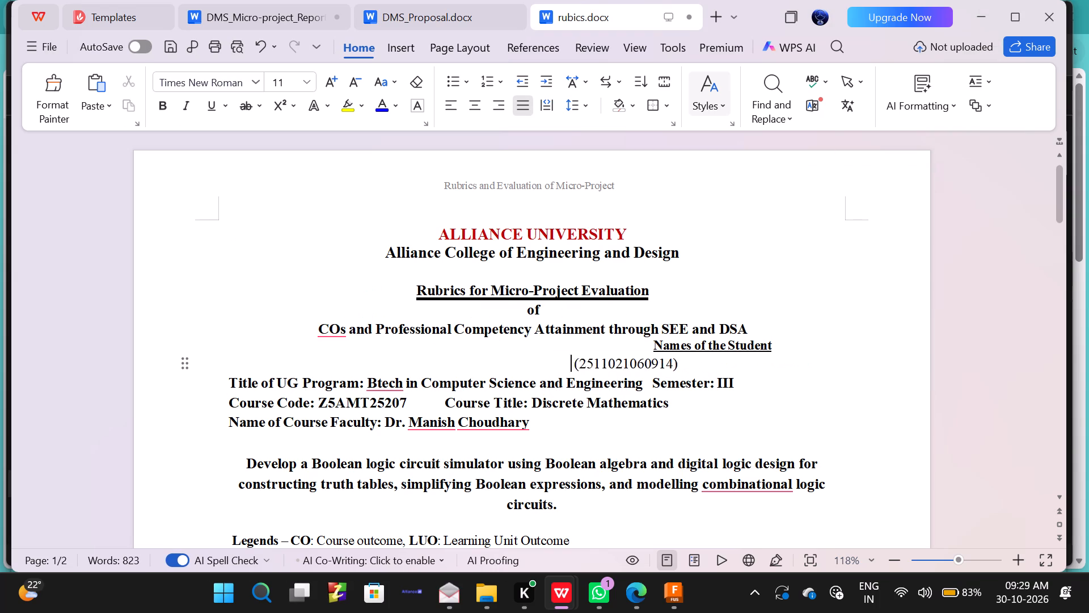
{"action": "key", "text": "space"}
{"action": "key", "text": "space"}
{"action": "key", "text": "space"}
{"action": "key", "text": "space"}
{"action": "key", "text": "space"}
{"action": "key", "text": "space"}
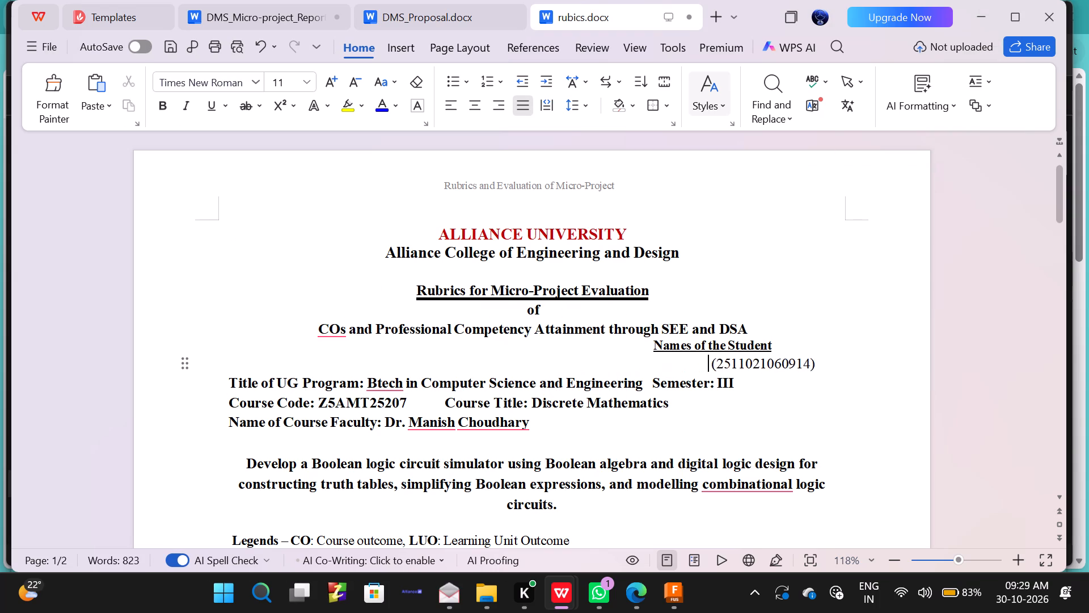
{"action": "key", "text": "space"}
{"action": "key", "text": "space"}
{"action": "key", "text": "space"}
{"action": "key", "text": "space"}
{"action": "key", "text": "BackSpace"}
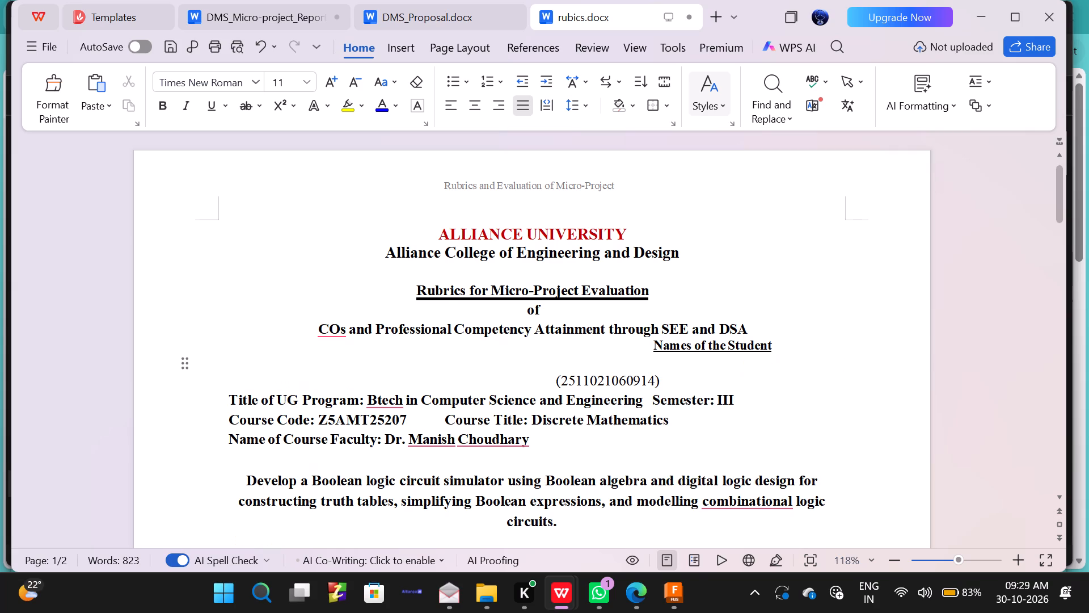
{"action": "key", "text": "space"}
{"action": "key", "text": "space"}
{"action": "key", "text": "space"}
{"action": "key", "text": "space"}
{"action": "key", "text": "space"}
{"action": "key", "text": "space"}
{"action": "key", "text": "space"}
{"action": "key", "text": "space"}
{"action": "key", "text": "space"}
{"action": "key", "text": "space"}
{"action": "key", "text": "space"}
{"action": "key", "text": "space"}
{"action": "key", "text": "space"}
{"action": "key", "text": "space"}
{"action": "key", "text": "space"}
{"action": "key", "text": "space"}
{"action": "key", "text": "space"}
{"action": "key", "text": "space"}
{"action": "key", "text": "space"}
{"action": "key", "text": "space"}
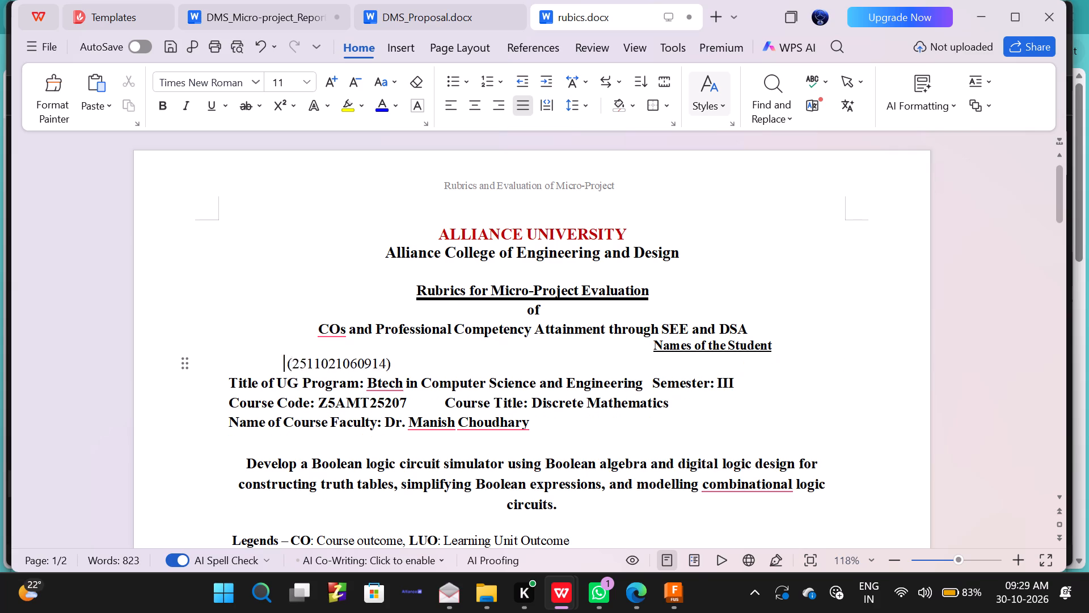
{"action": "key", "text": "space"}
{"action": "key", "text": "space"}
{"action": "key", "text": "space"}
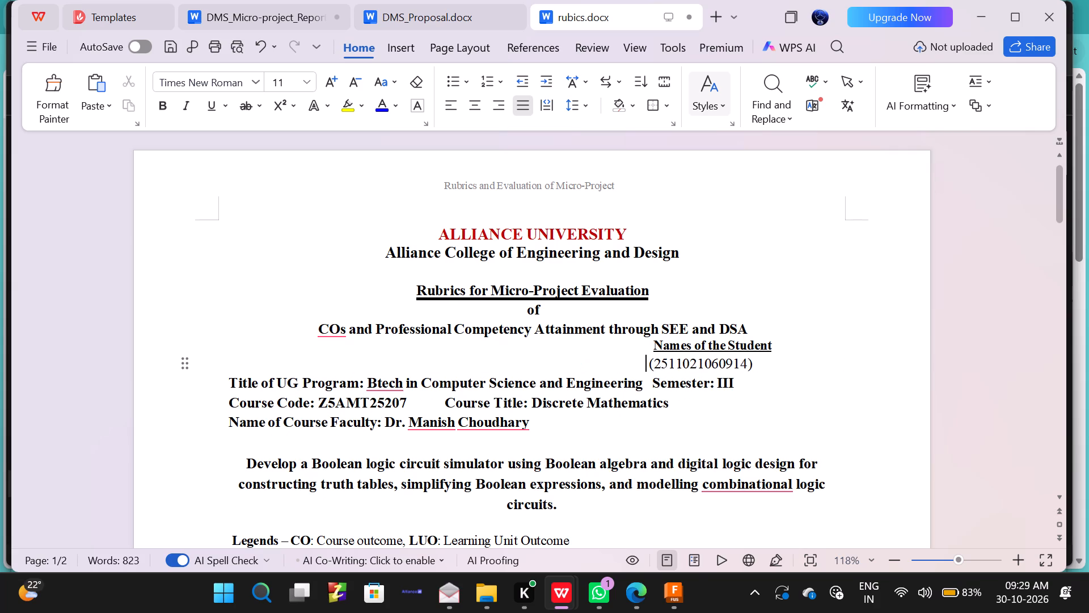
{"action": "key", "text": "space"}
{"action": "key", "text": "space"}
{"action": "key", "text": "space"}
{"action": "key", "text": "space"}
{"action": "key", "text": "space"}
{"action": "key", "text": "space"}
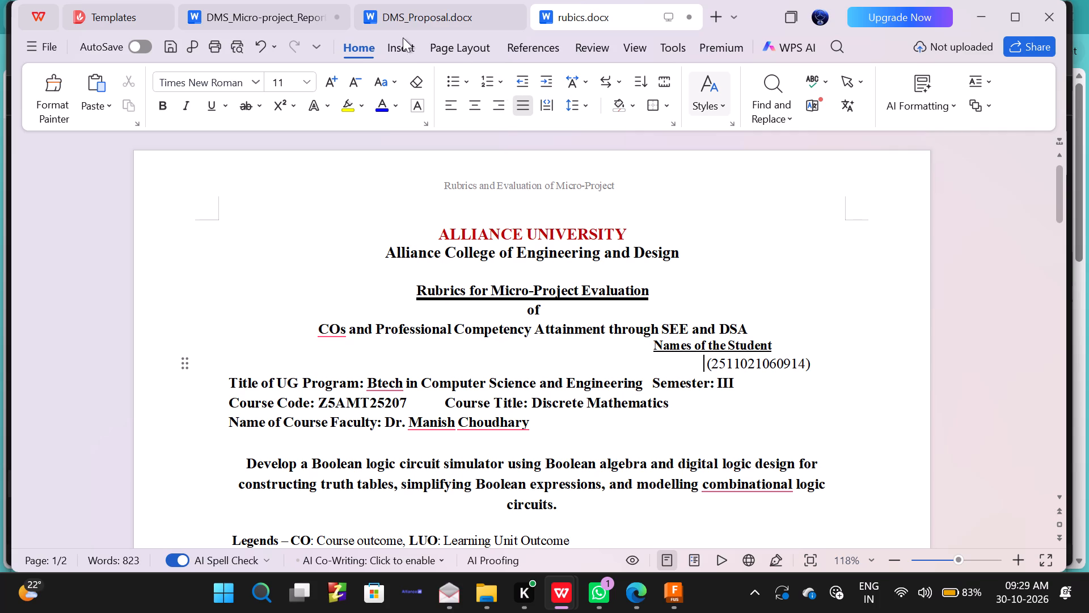
Copy Shruthi's name from the team list in DMS_Proposal.docx and paste it before the registration number in rubics.docx.
{"action": "left_click", "coordinate": [495, 8]}
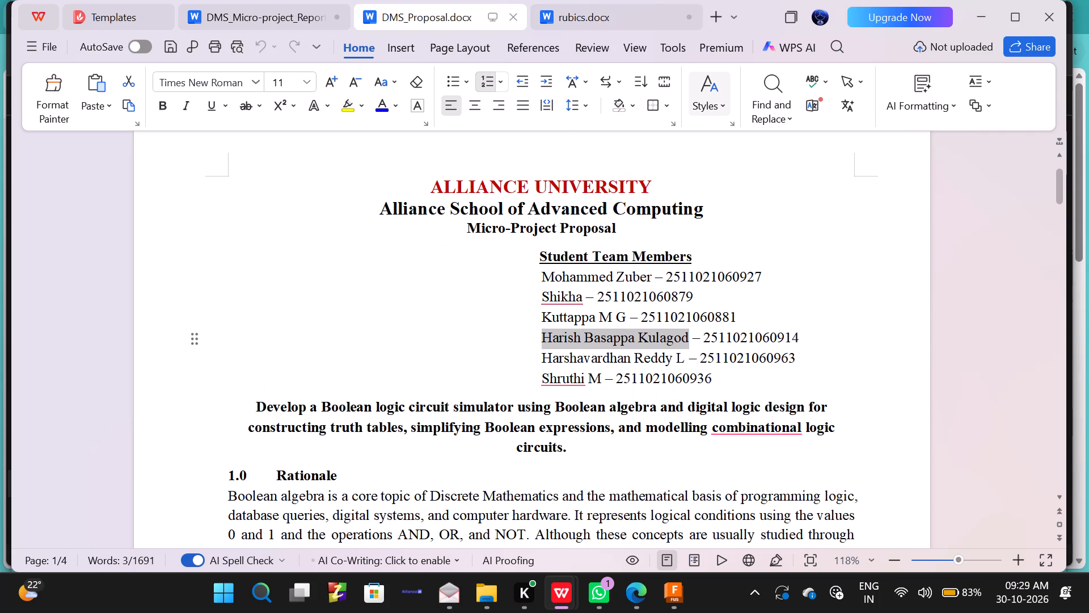
{"action": "left_click_drag", "start_coordinate": [544, 380], "coordinate": [596, 373]}
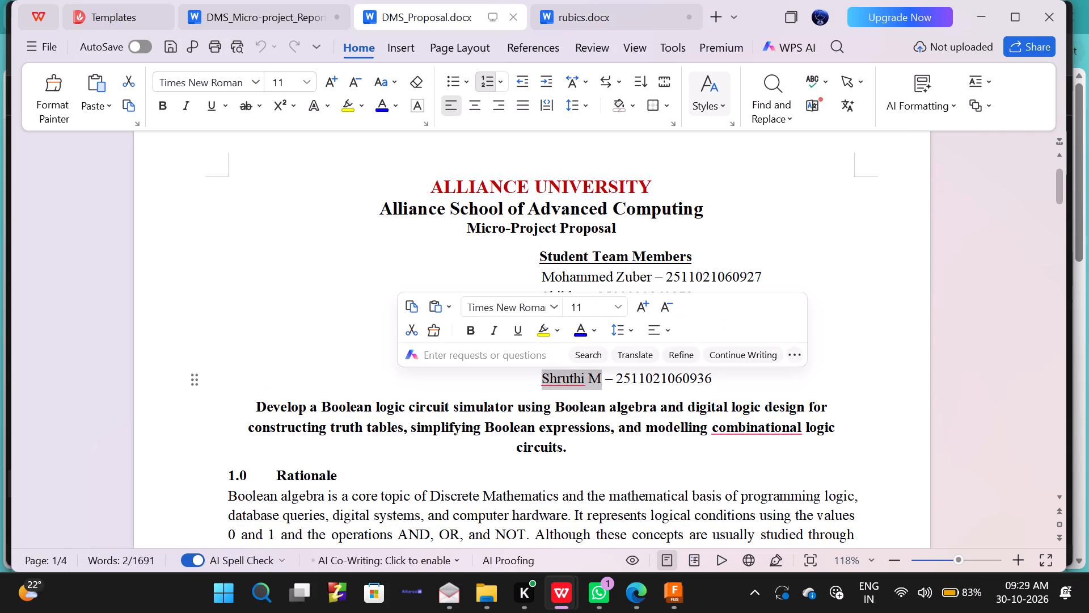
{"action": "key", "text": "ctrl+c"}
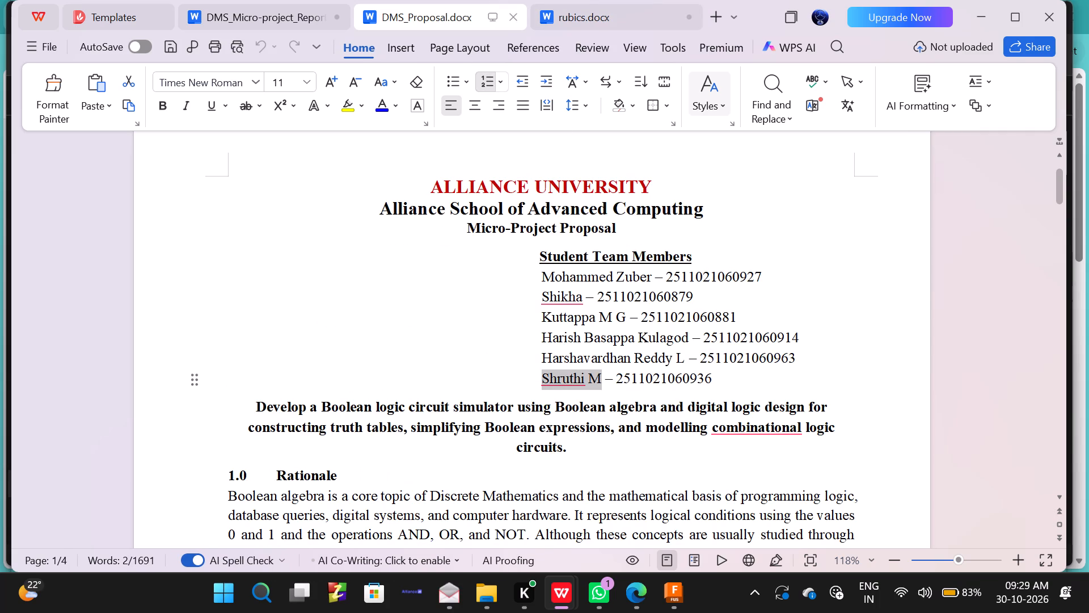
{"action": "left_click", "coordinate": [610, 7]}
{"action": "key", "text": "ctrl+v"}
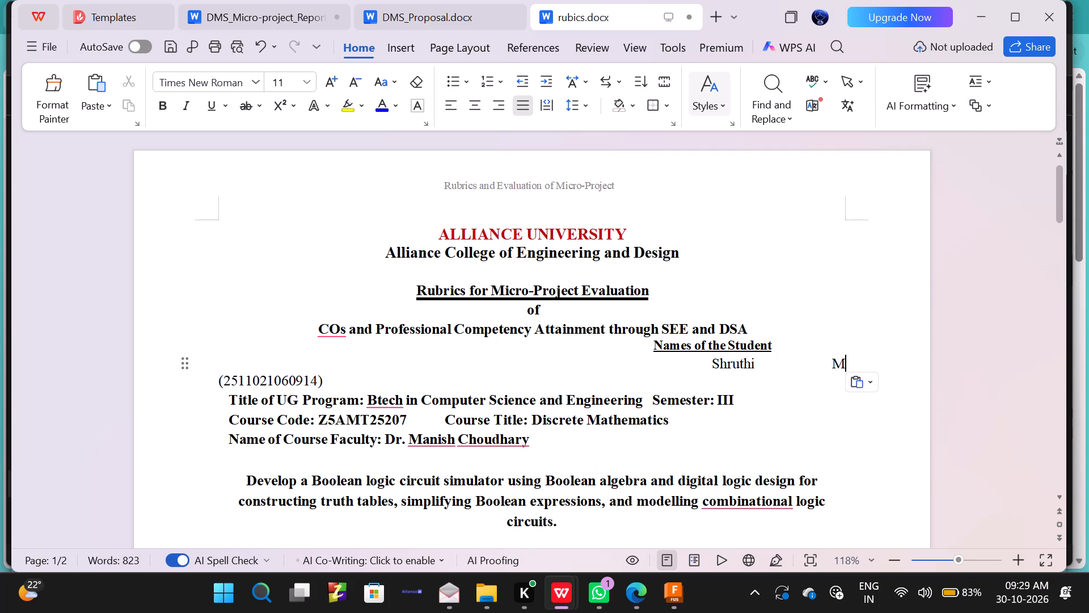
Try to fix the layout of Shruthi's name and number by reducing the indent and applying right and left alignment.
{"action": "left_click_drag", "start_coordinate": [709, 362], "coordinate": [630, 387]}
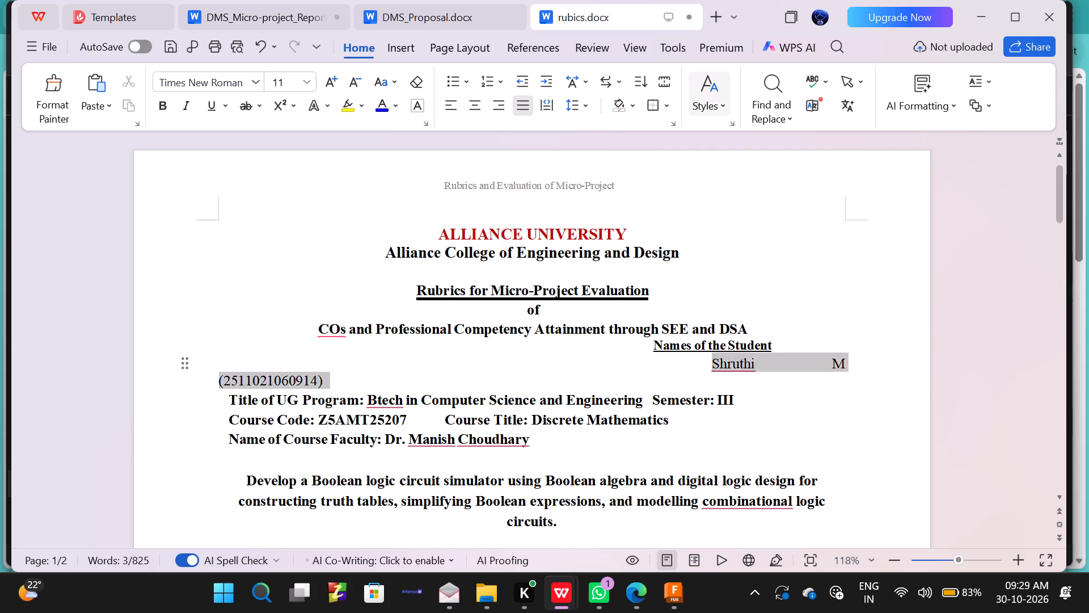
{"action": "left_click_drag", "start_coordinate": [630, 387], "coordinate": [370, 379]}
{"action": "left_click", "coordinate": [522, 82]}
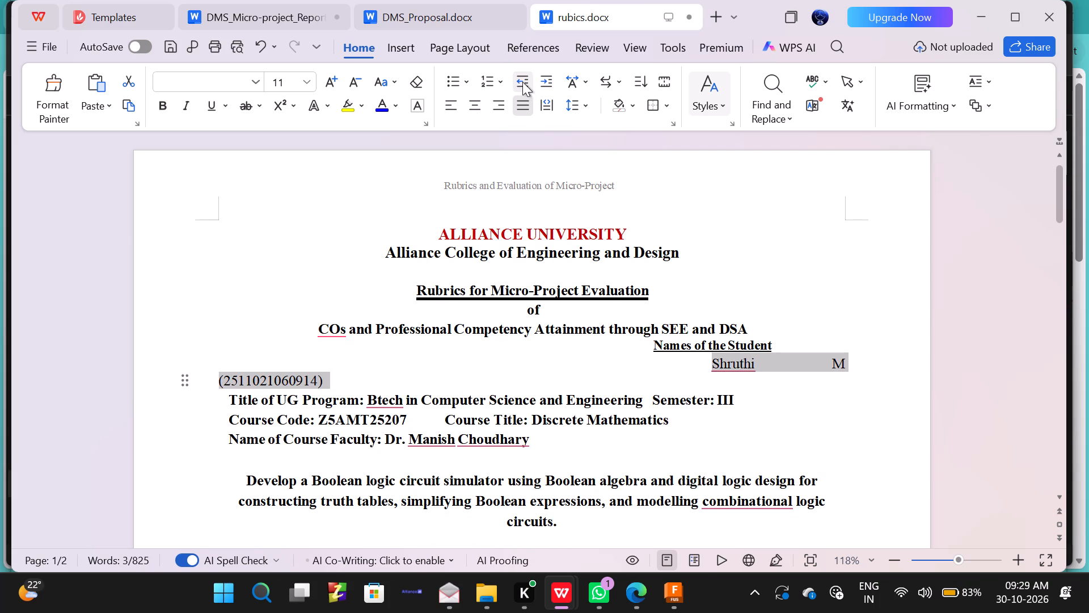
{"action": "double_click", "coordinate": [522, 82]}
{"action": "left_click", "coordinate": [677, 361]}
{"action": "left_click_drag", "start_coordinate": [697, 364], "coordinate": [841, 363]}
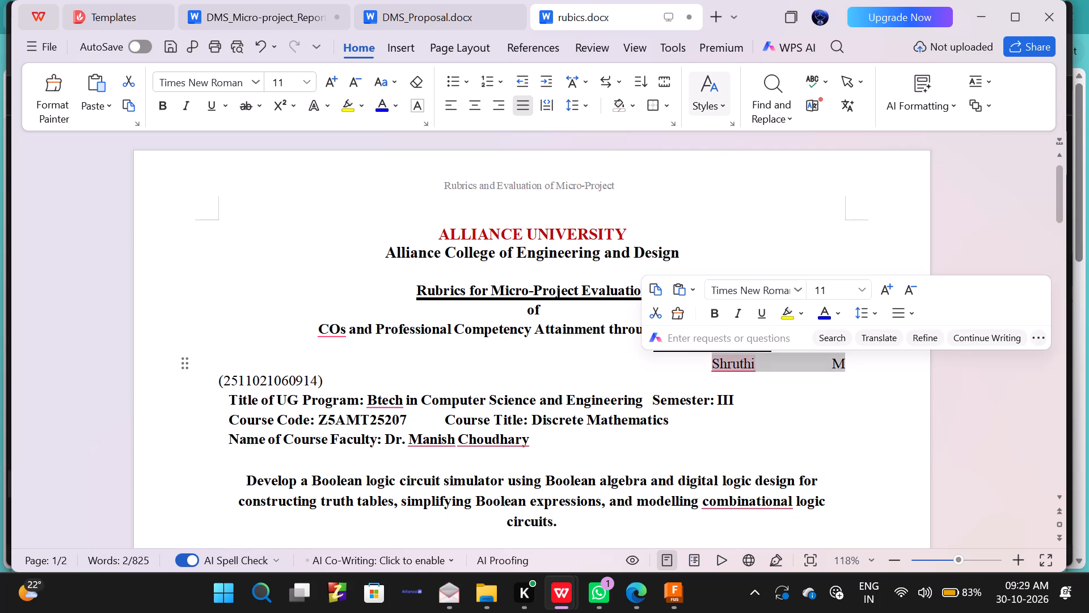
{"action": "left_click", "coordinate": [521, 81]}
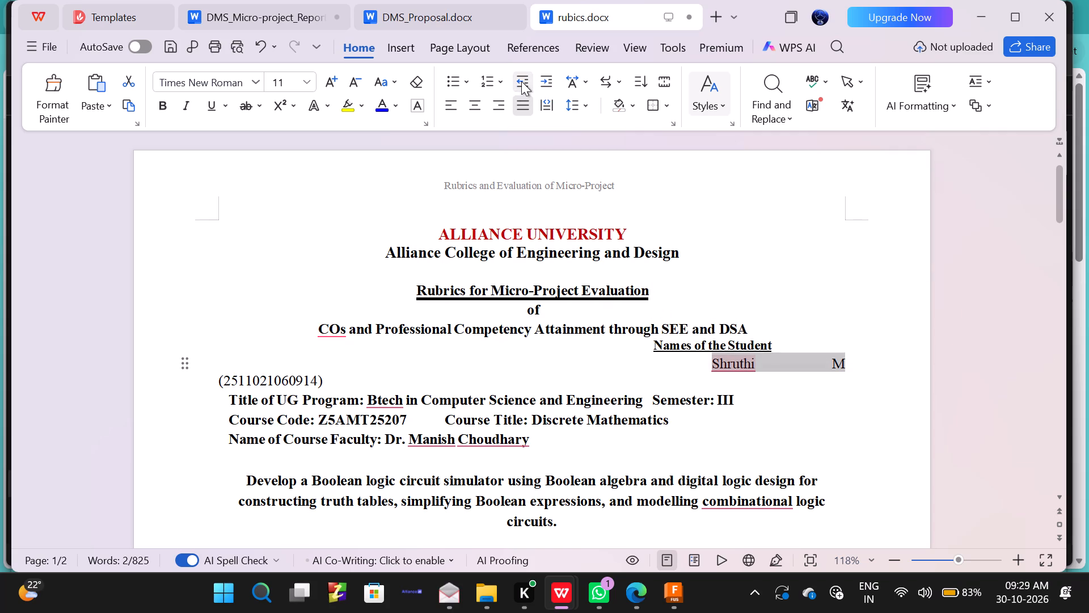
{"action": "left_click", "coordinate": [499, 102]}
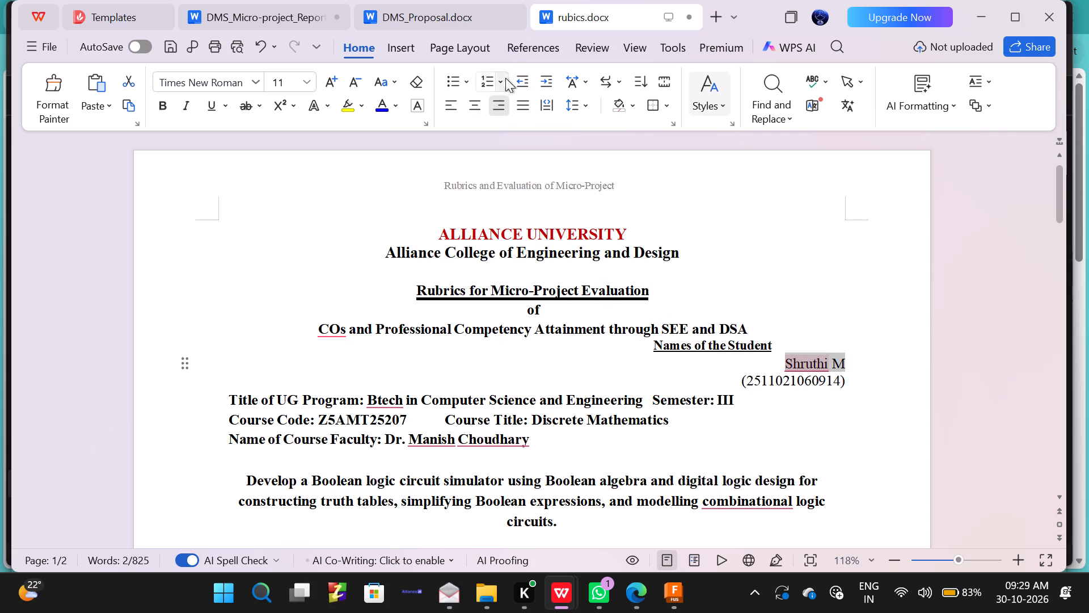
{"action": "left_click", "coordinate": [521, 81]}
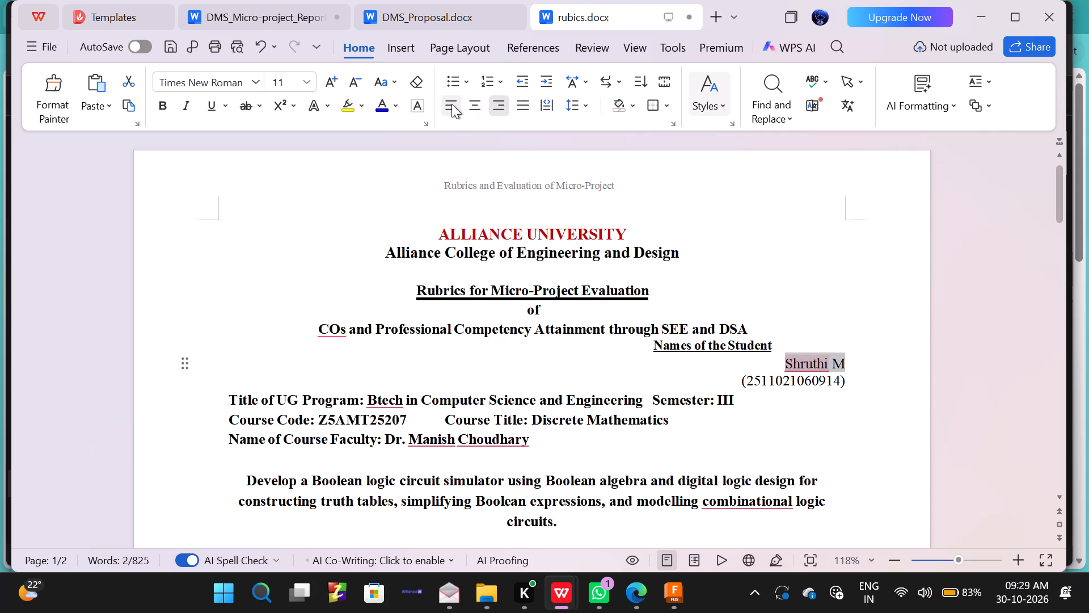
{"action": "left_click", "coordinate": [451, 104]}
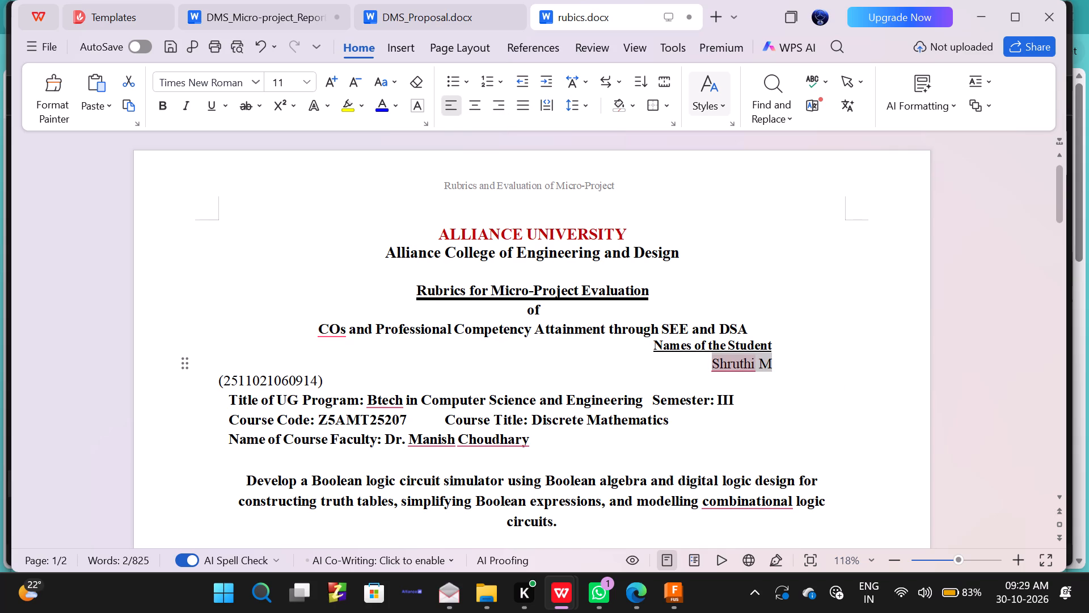
Join Shruthi's line to the Names of the Student heading and break it off again to take the heading's centred layout.
{"action": "left_click", "coordinate": [652, 381]}
{"action": "left_click", "coordinate": [710, 363]}
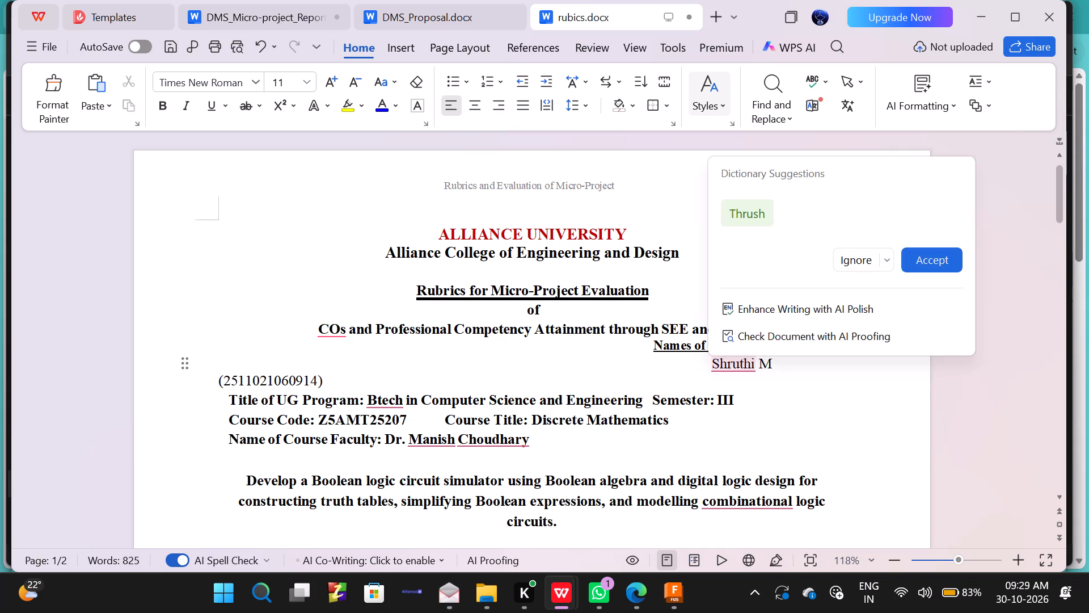
{"action": "key", "text": "BackSpace"}
{"action": "key", "text": "BackSpace"}
{"action": "key", "text": "Return"}
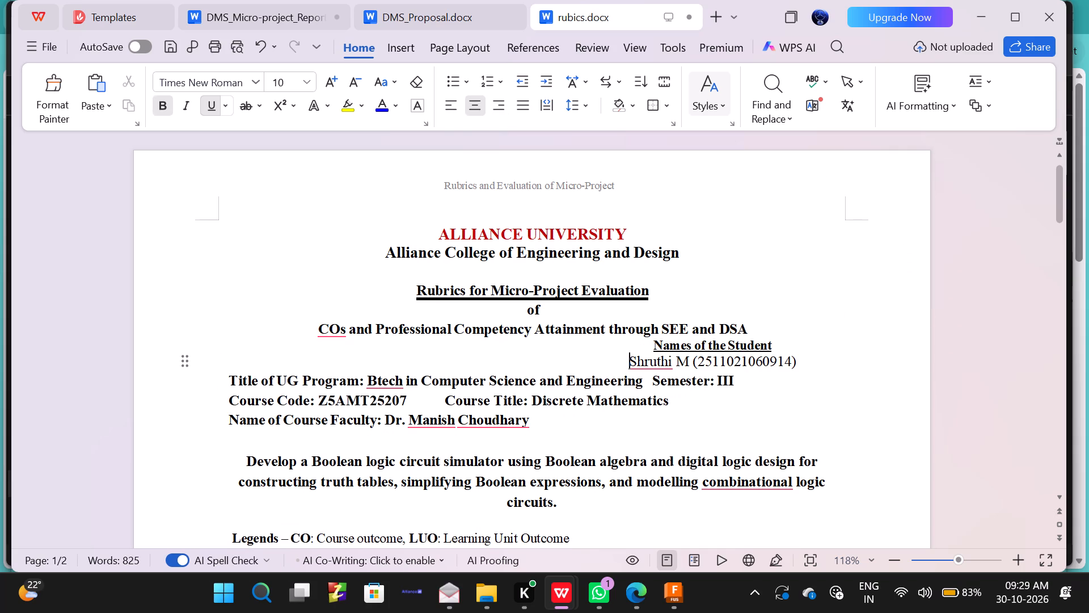
Replace the last two digits of the registration number to match Shruthi's entry in the proposal's team list.
{"action": "left_click", "coordinate": [793, 360]}
{"action": "key", "text": "BackSpace"}
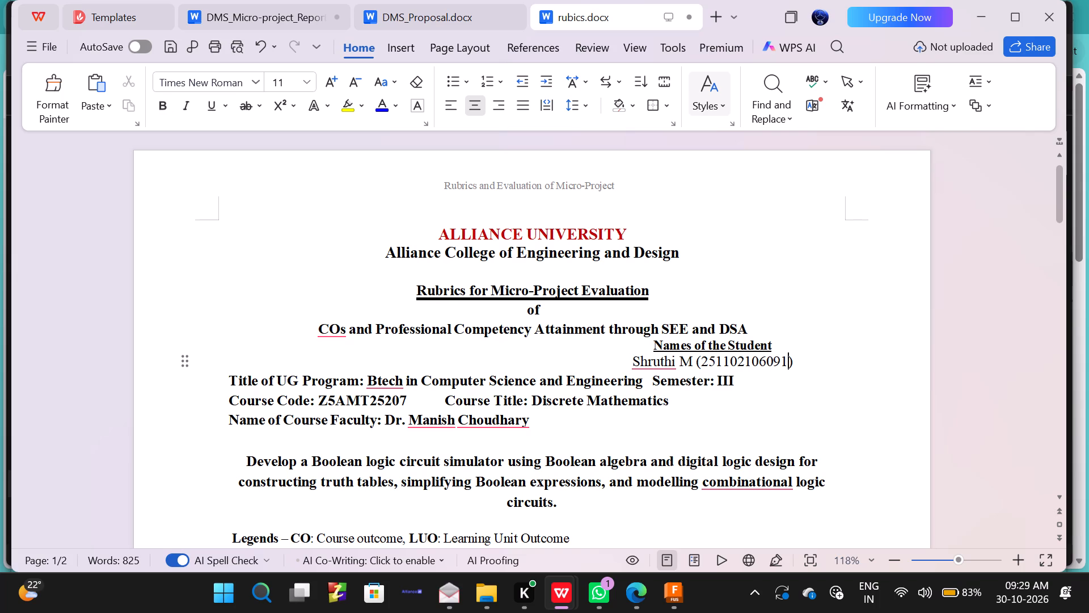
{"action": "key", "text": "BackSpace"}
{"action": "type", "text": "36"}
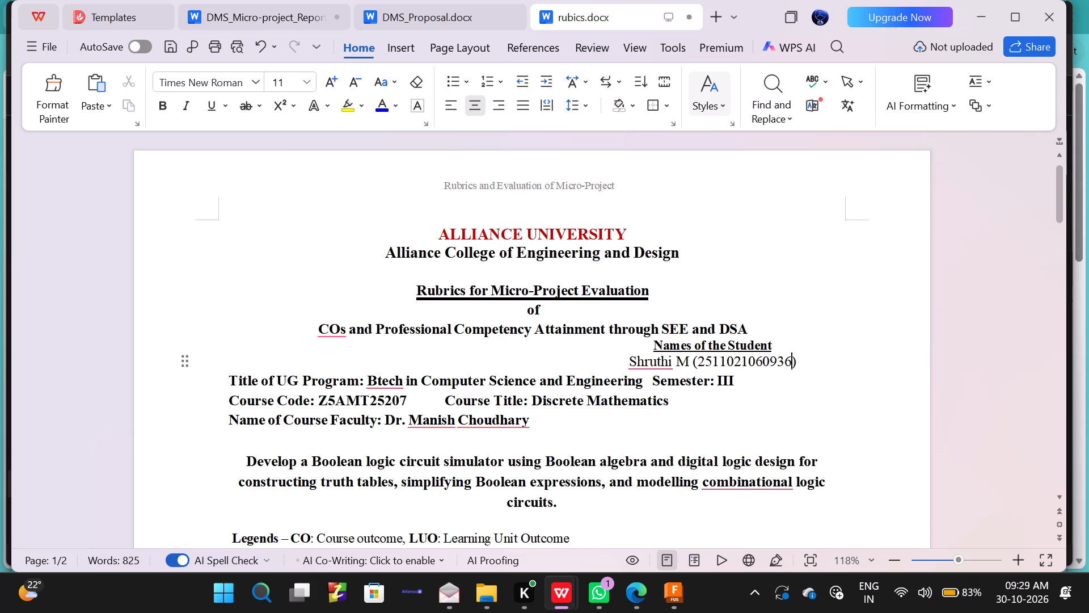
Change the Names of the Student heading to the singular Name of the Student.
{"action": "left_click", "coordinate": [693, 343]}
{"action": "key", "text": "Left"}
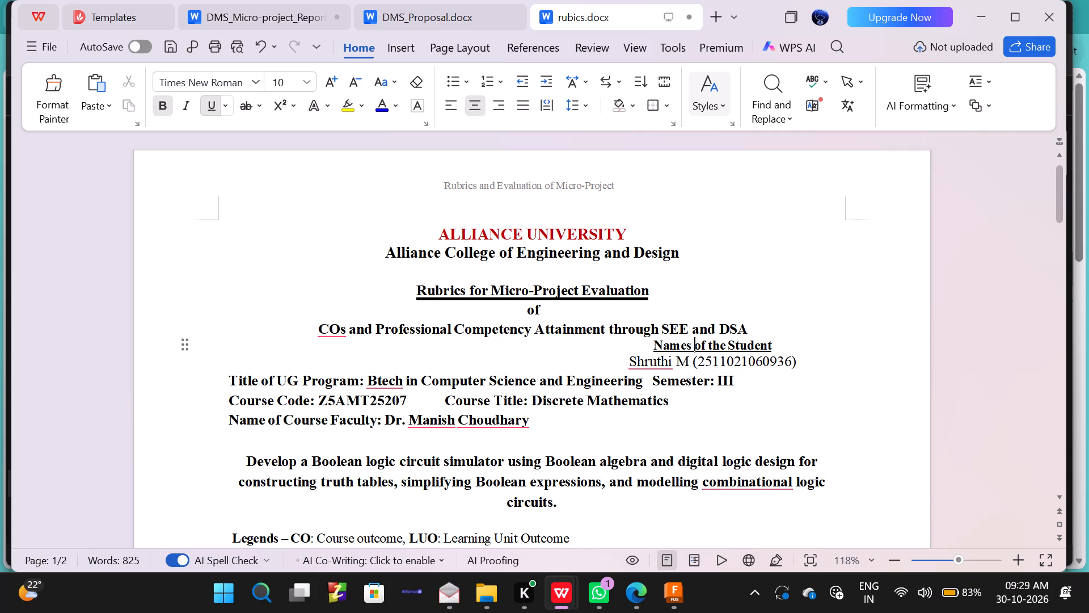
{"action": "key", "text": "BackSpace"}
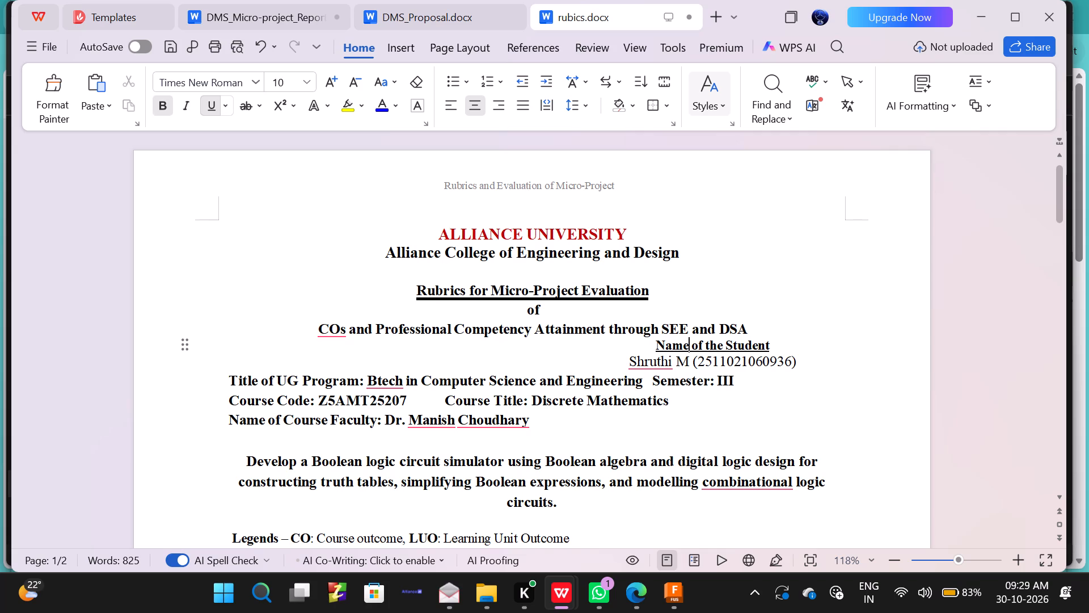
Export only rubics.docx to PDF in the source folder, saving a copy instead of replacing rubics.pdf.
{"action": "scroll", "coordinate": [90, 64], "scroll_direction": "left", "scroll_amount": 1}
{"action": "left_click", "coordinate": [52, 53]}
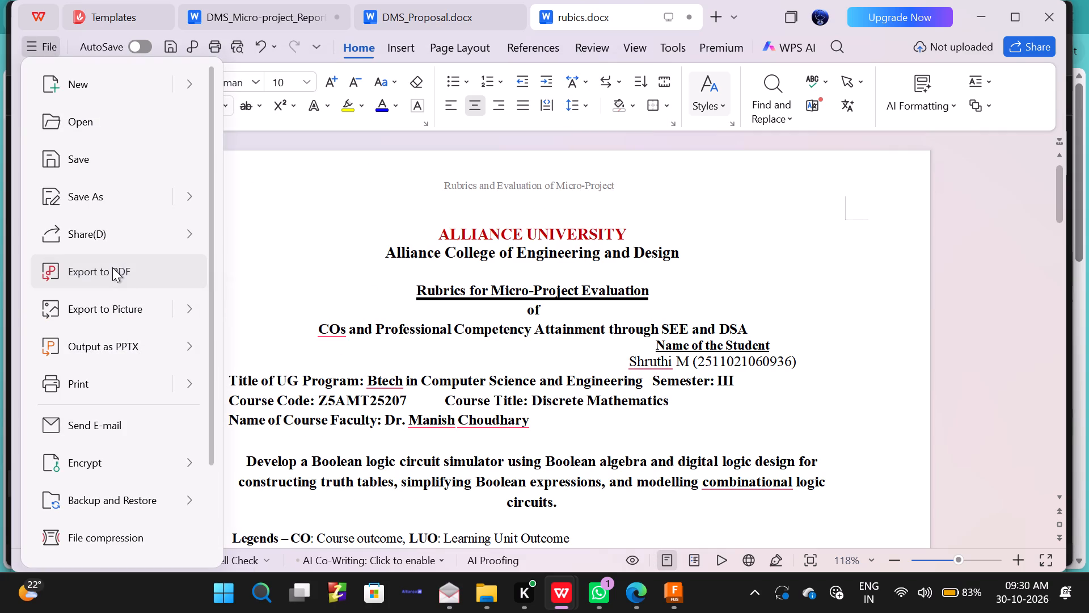
{"action": "left_click", "coordinate": [112, 267]}
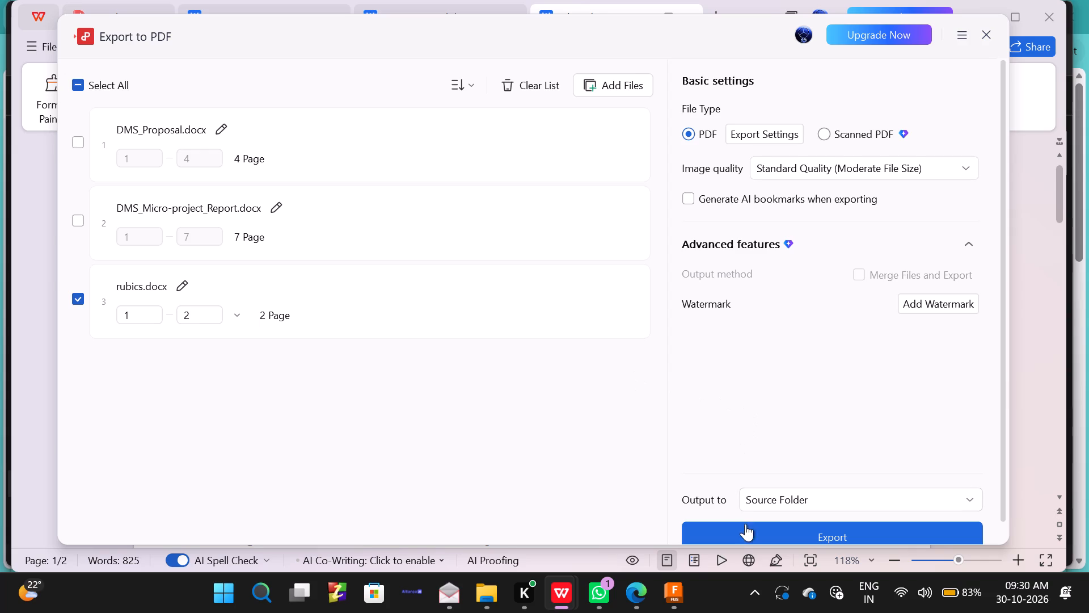
{"action": "left_click", "coordinate": [747, 531]}
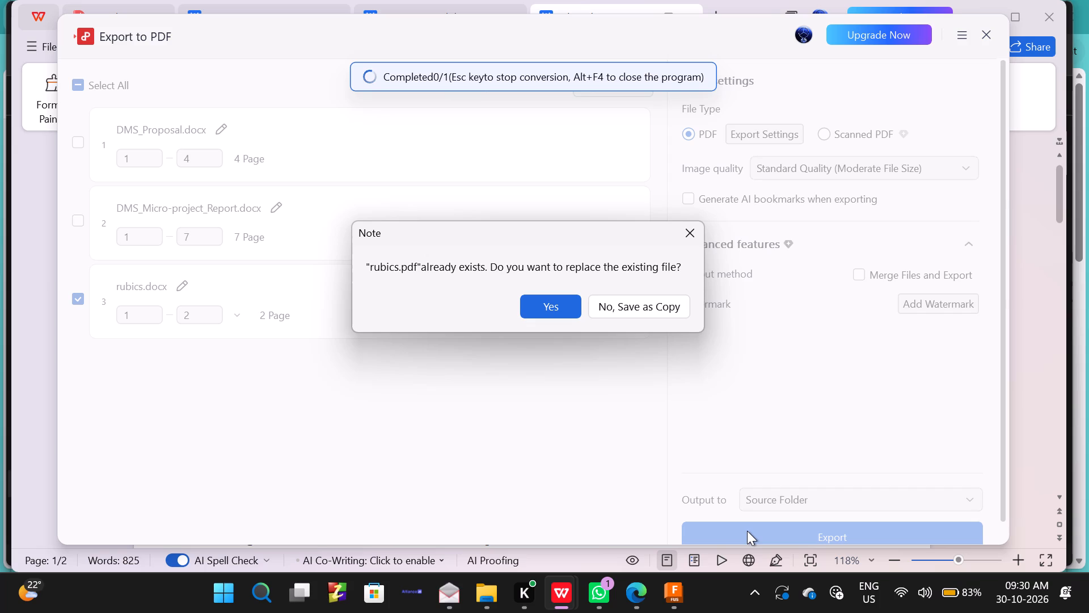
{"action": "left_click", "coordinate": [617, 305]}
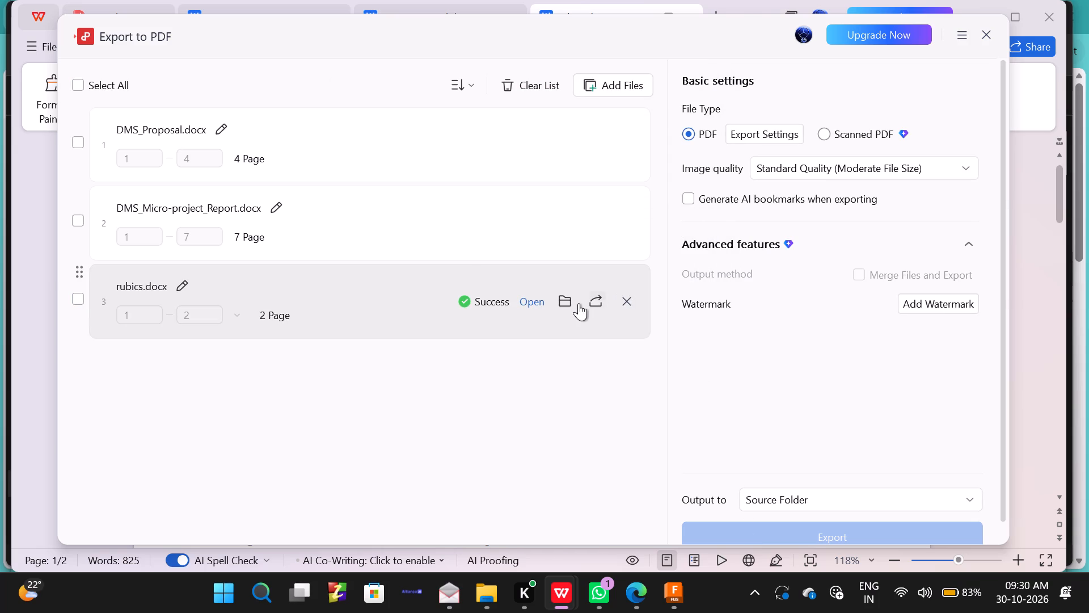
Open the export folder and rename rubics(1).pdf as Shruthi rubics.pdf.
{"action": "left_click", "coordinate": [573, 301]}
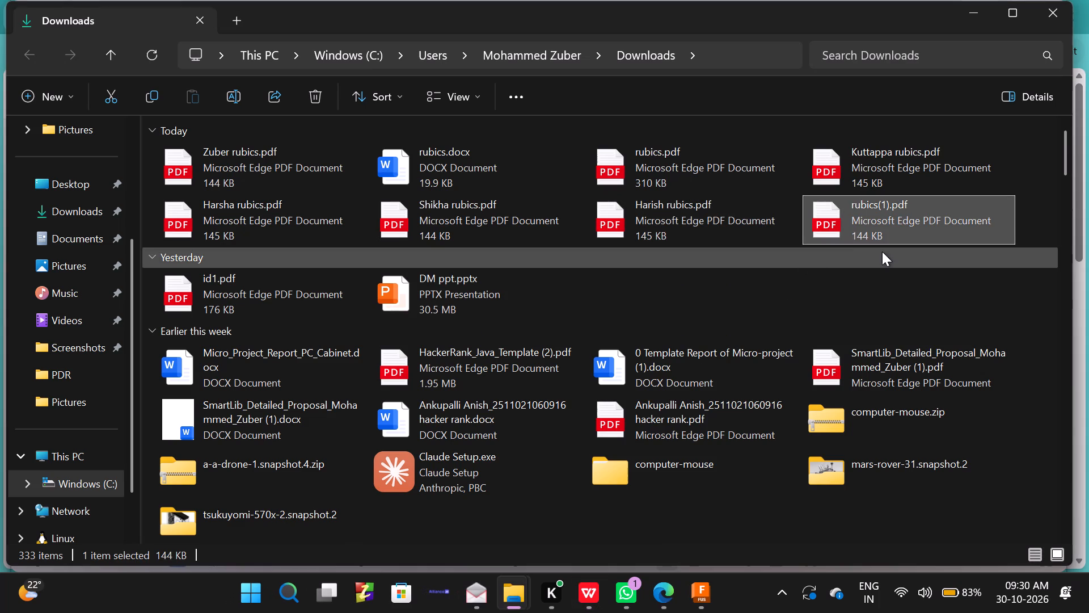
{"action": "left_click", "coordinate": [864, 203]}
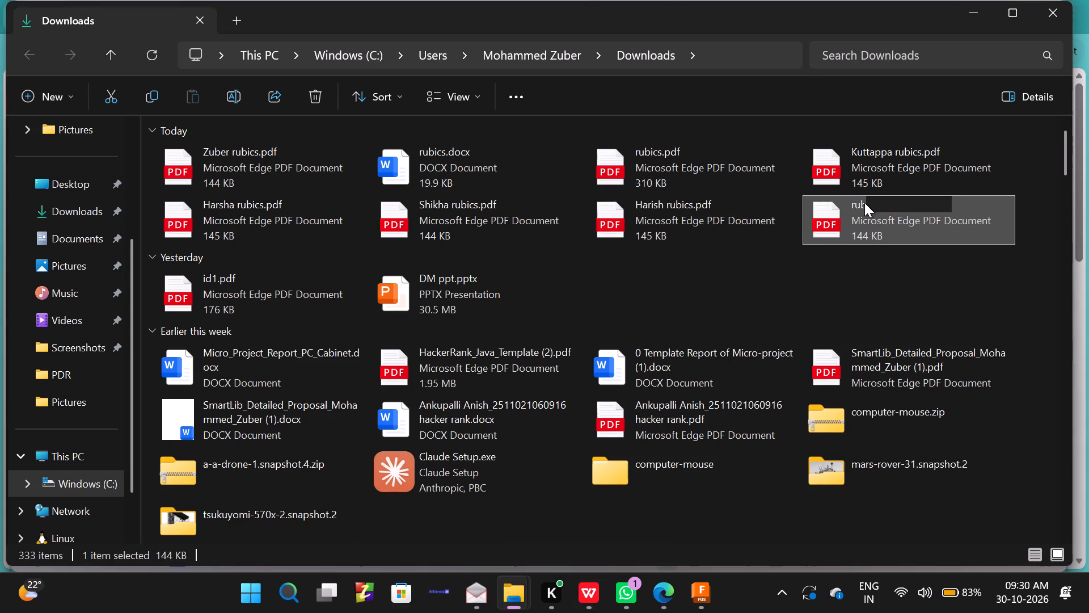
{"action": "left_click", "coordinate": [884, 207]}
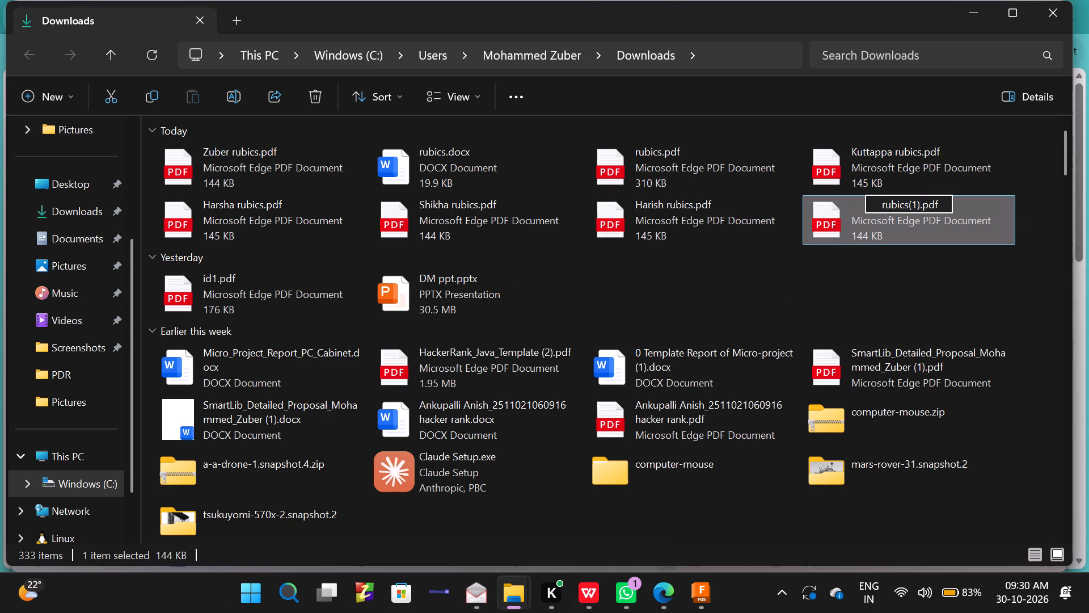
{"action": "key", "text": "Left"}
{"action": "type", "text": "Shruthi"}
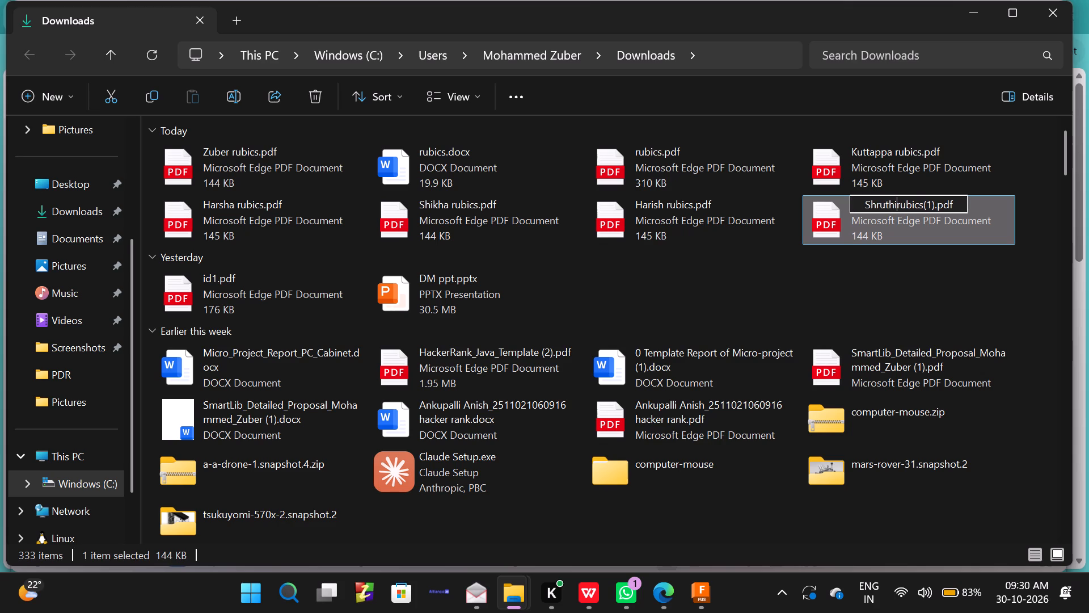
{"action": "key", "text": "space"}
{"action": "key", "text": "Right"}
{"action": "key", "text": "Right"}
{"action": "key", "text": "Right"}
{"action": "key", "text": "Right"}
{"action": "key", "text": "Right"}
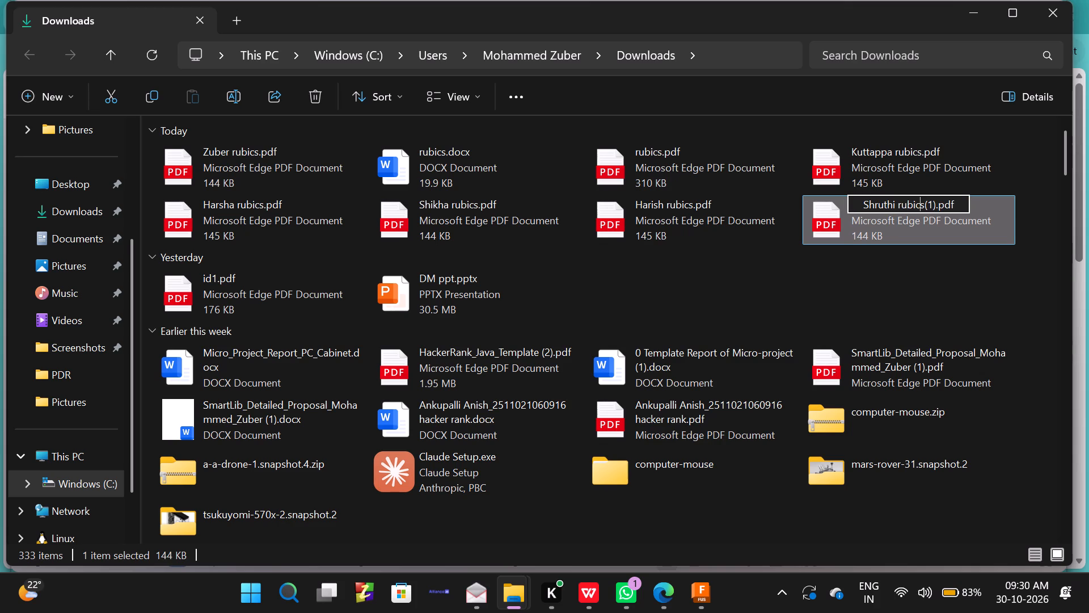
{"action": "key", "text": "Right"}
{"action": "key", "text": "Right"}
{"action": "key", "text": "Right"}
{"action": "key", "text": "Right"}
{"action": "key", "text": "BackSpace"}
{"action": "key", "text": "BackSpace"}
{"action": "key", "text": "BackSpace"}
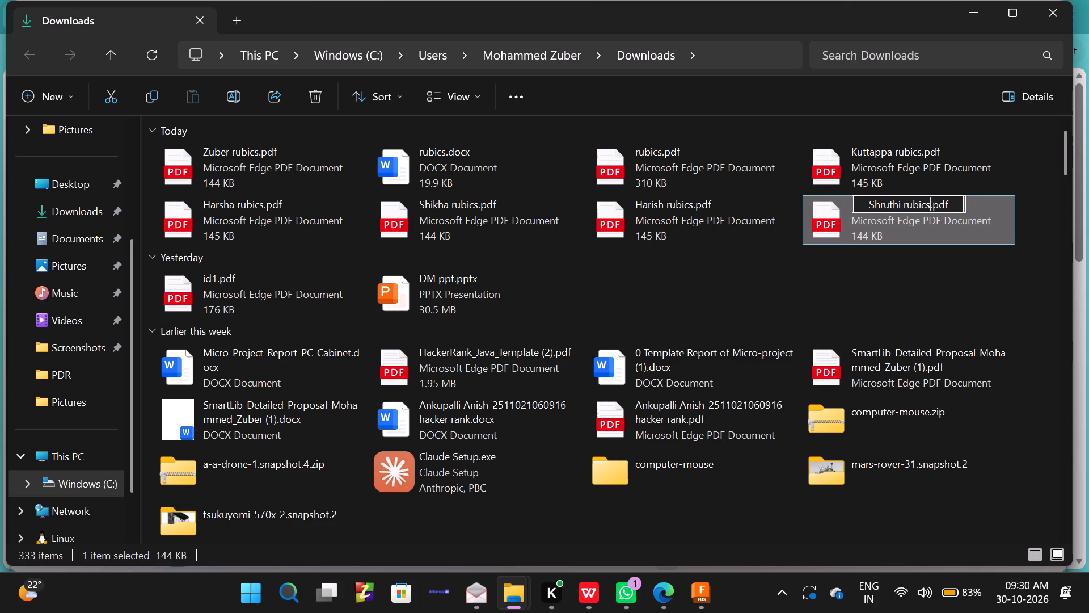
{"action": "key", "text": "Return"}
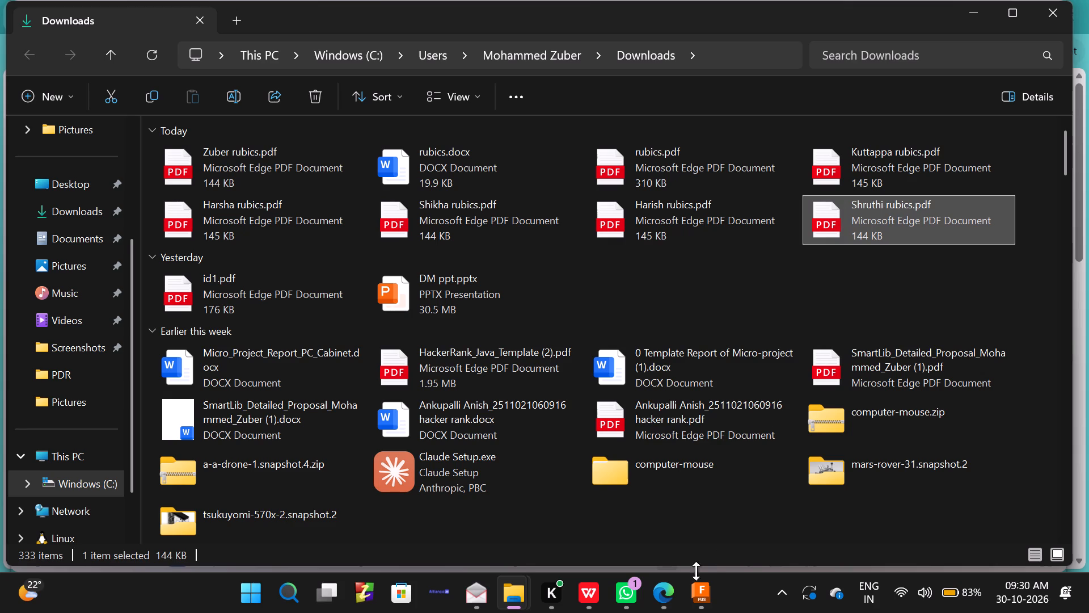
In Microsoft Edge, load the Shruthi, Harish, Shikha, Harsha, Kuttappa and Zuber rubics PDFs into iLovePDF's Merge PDF tool, leaving out rubics.pdf.
{"action": "left_click", "coordinate": [663, 605]}
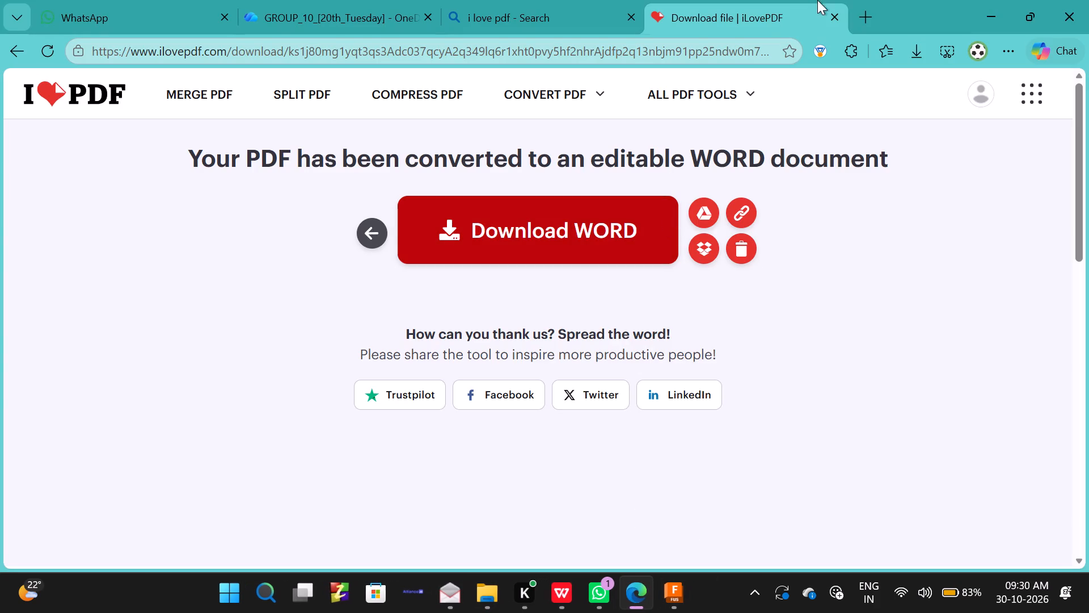
{"action": "left_click", "coordinate": [211, 86]}
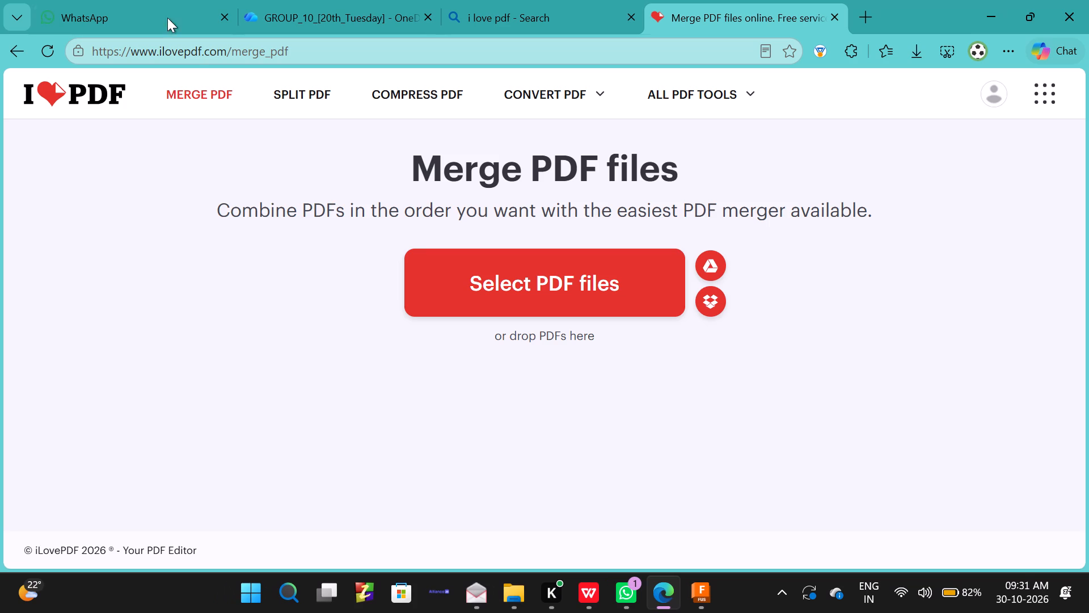
{"action": "left_click", "coordinate": [518, 275]}
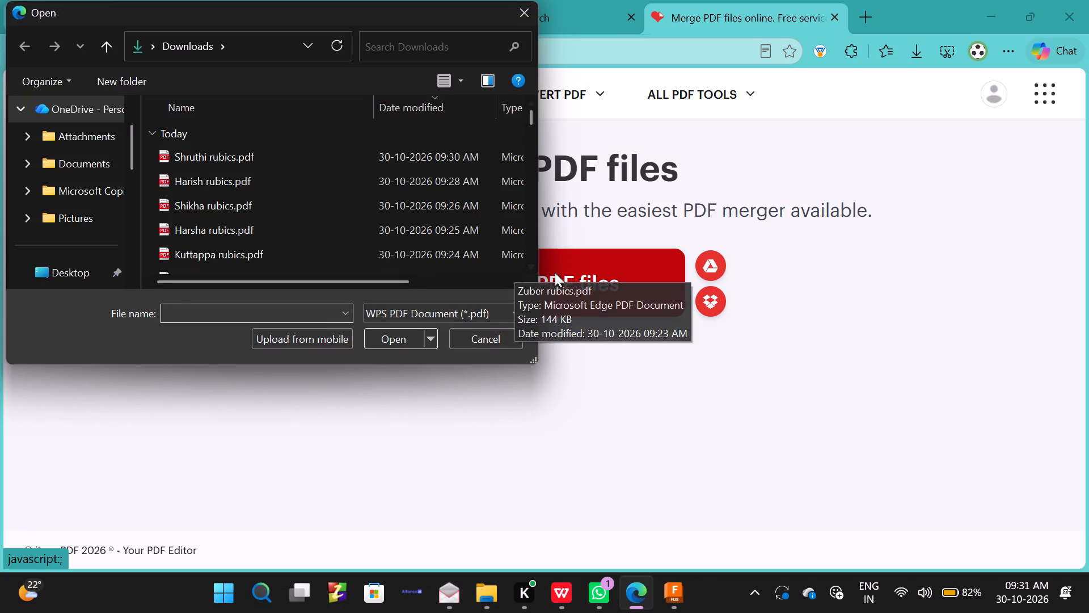
{"action": "left_click", "coordinate": [274, 141]}
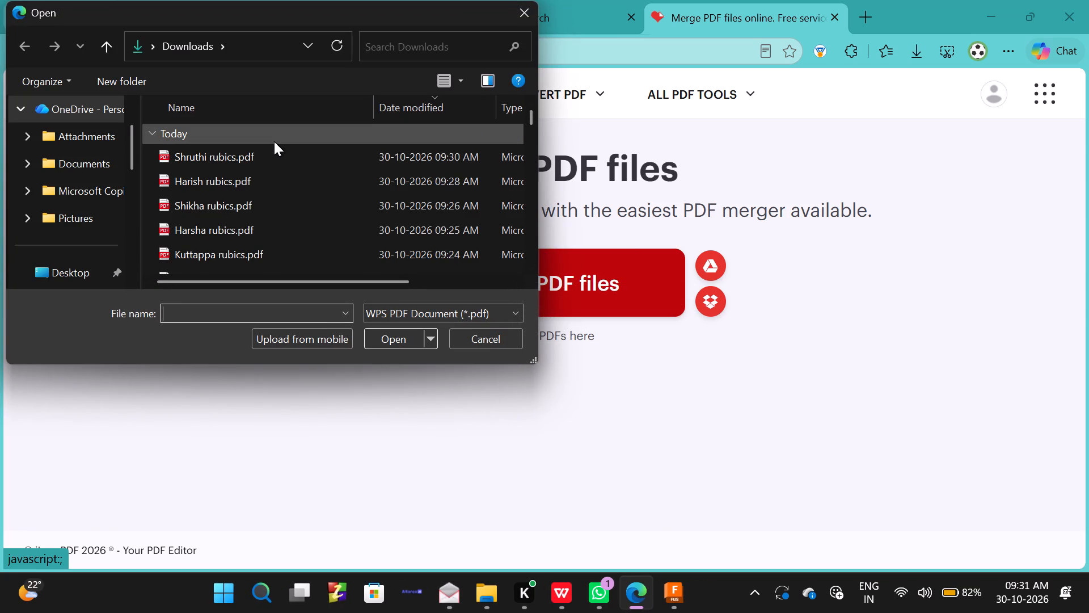
{"action": "scroll", "coordinate": [274, 141], "scroll_direction": "down", "scroll_amount": 1}
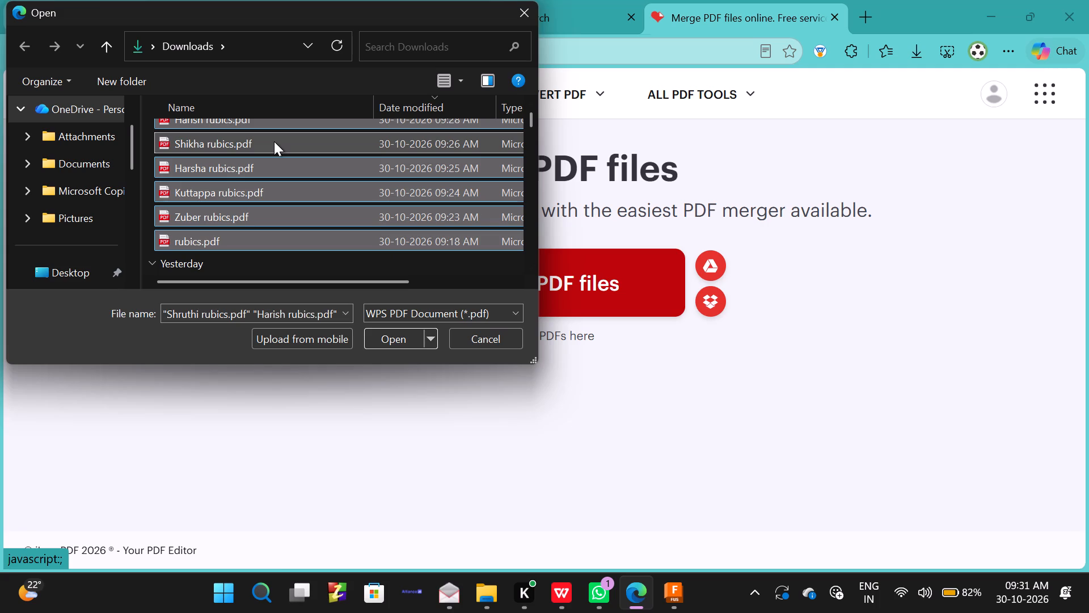
{"action": "left_click", "coordinate": [235, 238]}
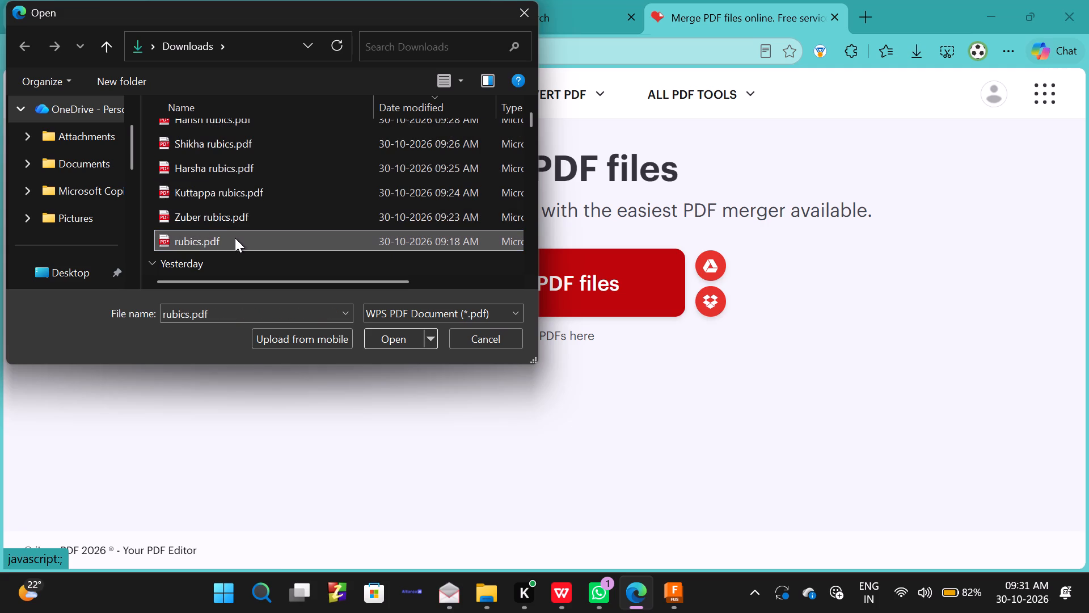
{"action": "left_click", "coordinate": [235, 216]}
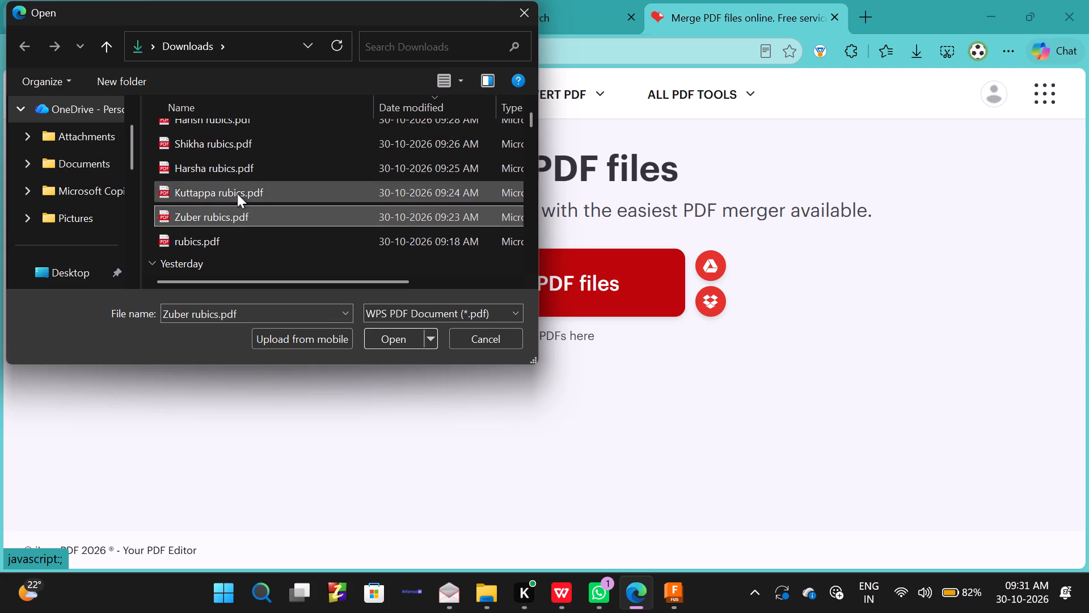
{"action": "left_click", "coordinate": [235, 193], "text": "ctrl"}
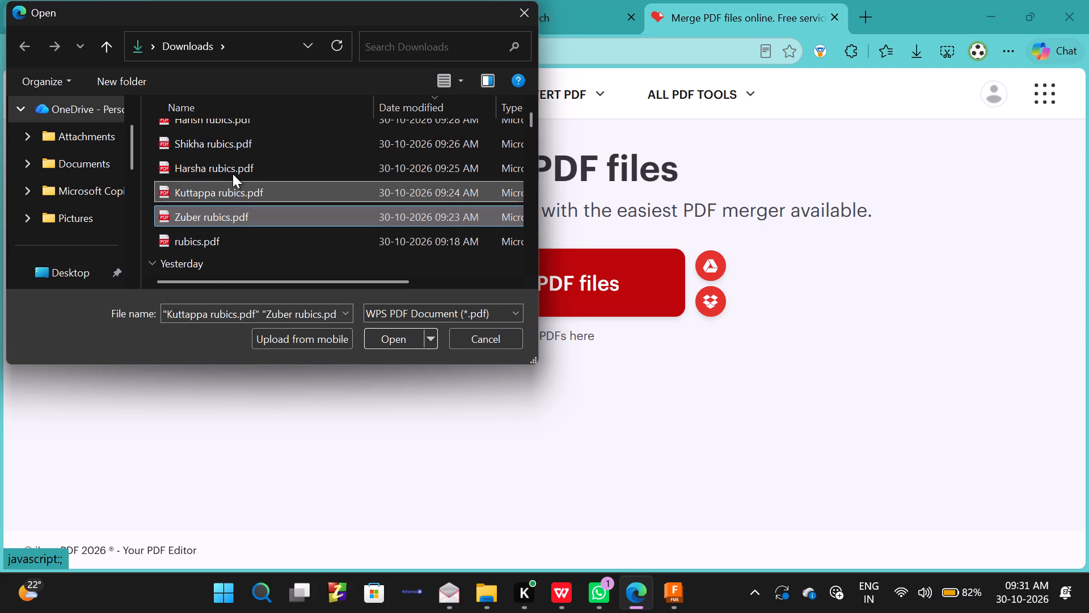
{"action": "left_click", "coordinate": [233, 174], "text": "ctrl"}
{"action": "left_click", "coordinate": [232, 145], "text": "ctrl"}
{"action": "left_click", "coordinate": [233, 123], "text": "ctrl"}
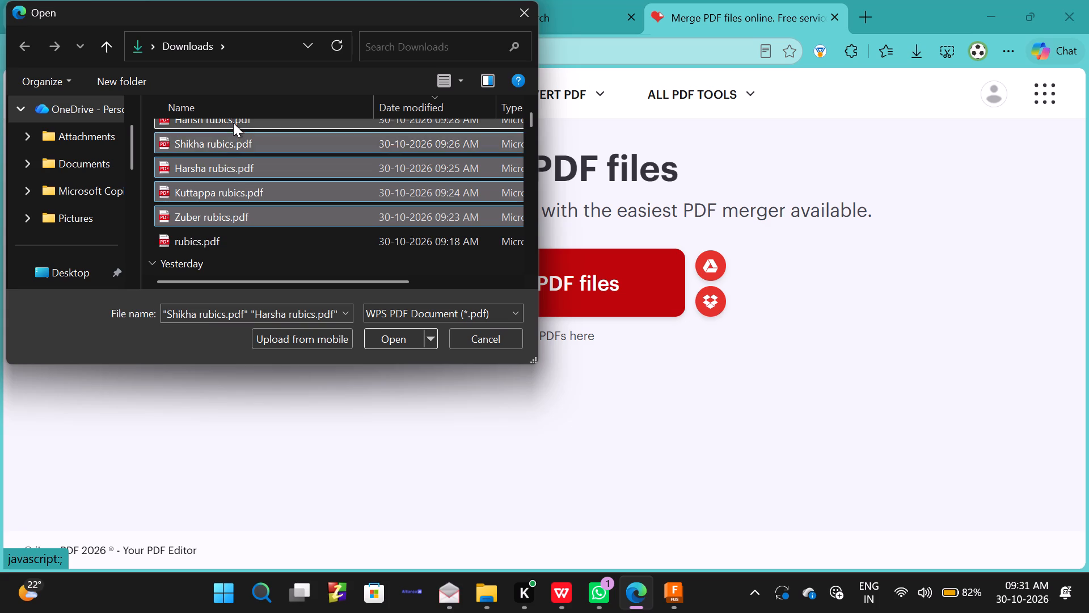
{"action": "scroll", "coordinate": [233, 123], "scroll_direction": "up", "scroll_amount": 1}
{"action": "left_click", "coordinate": [233, 129]}
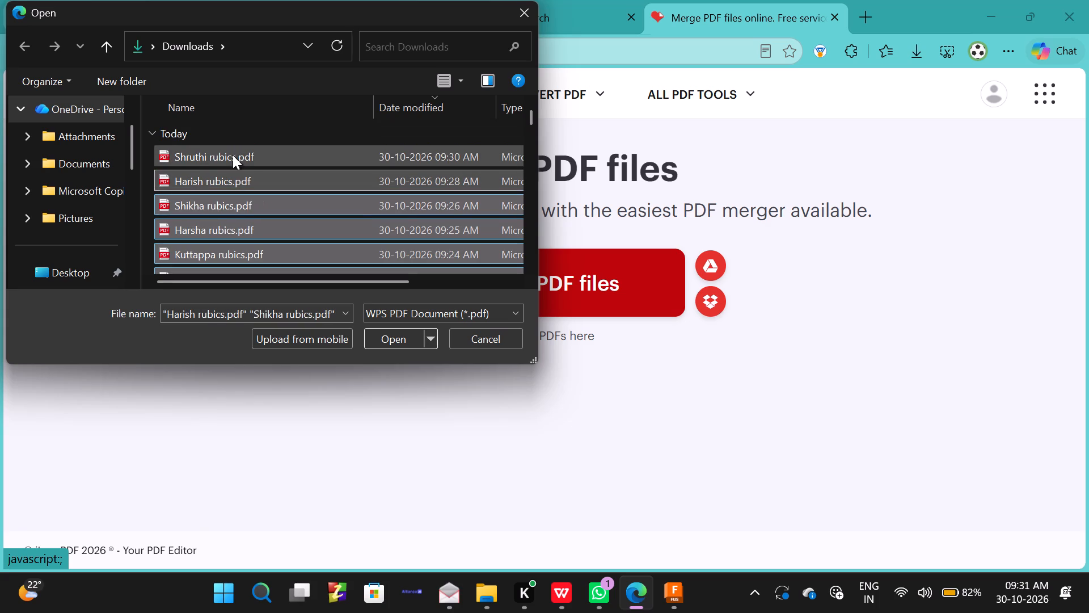
{"action": "scroll", "coordinate": [229, 187], "scroll_direction": "down", "scroll_amount": 1}
{"action": "left_click", "coordinate": [214, 236], "text": "ctrl"}
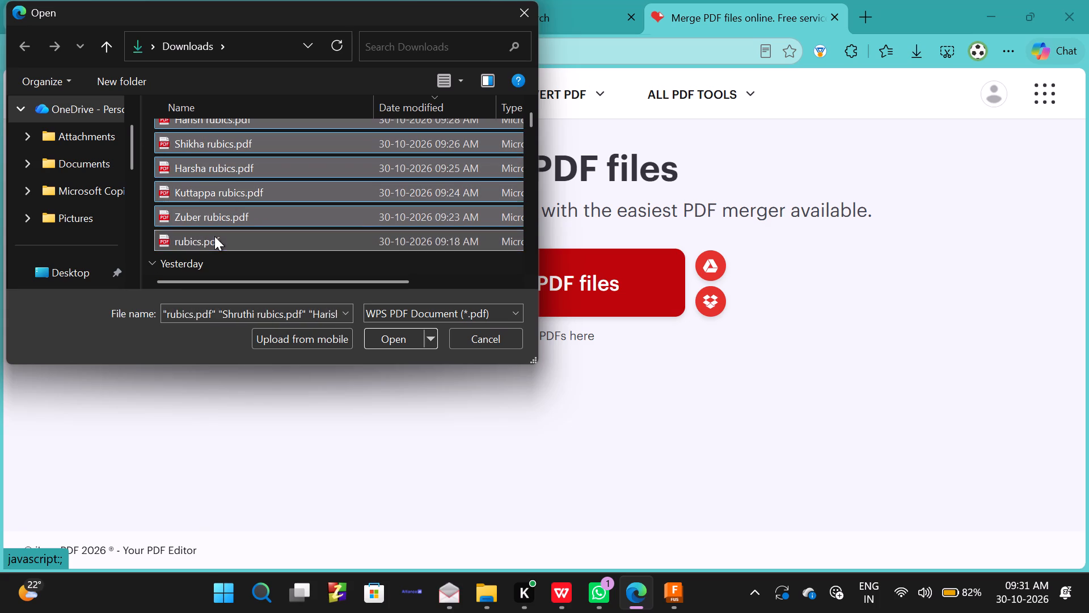
{"action": "key", "text": "Return"}
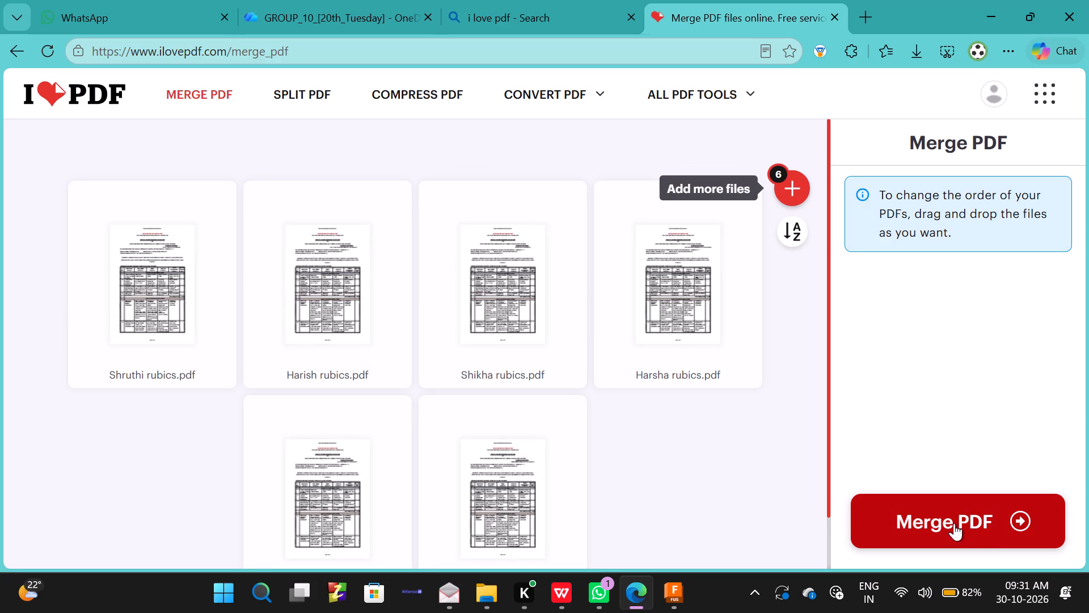
Merge the six loaded rubics PDFs, download the result and open the merged file.
{"action": "left_click", "coordinate": [985, 530]}
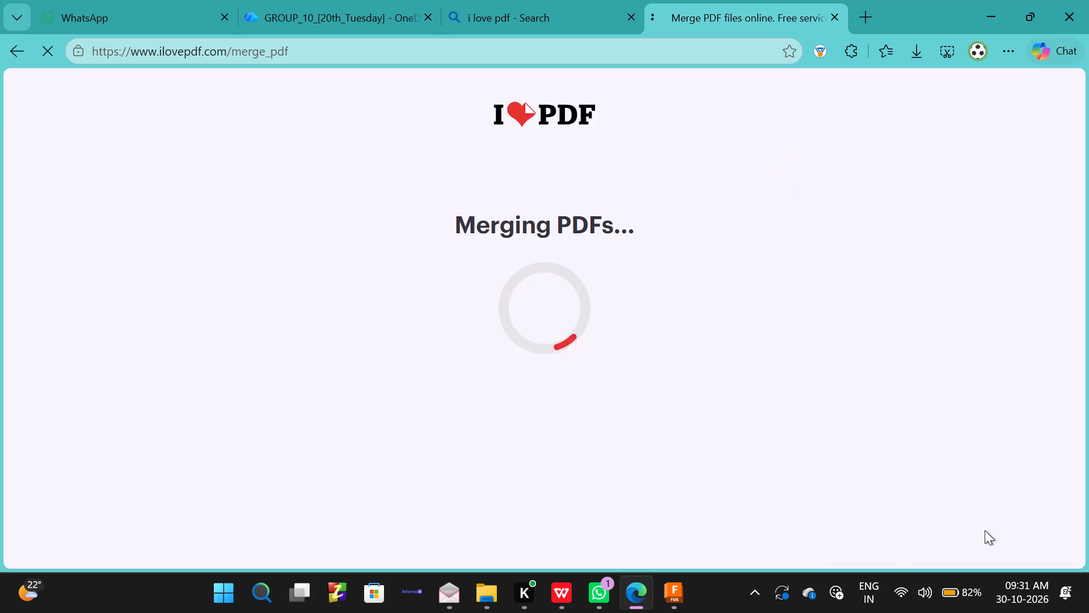
{"action": "left_click", "coordinate": [646, 235]}
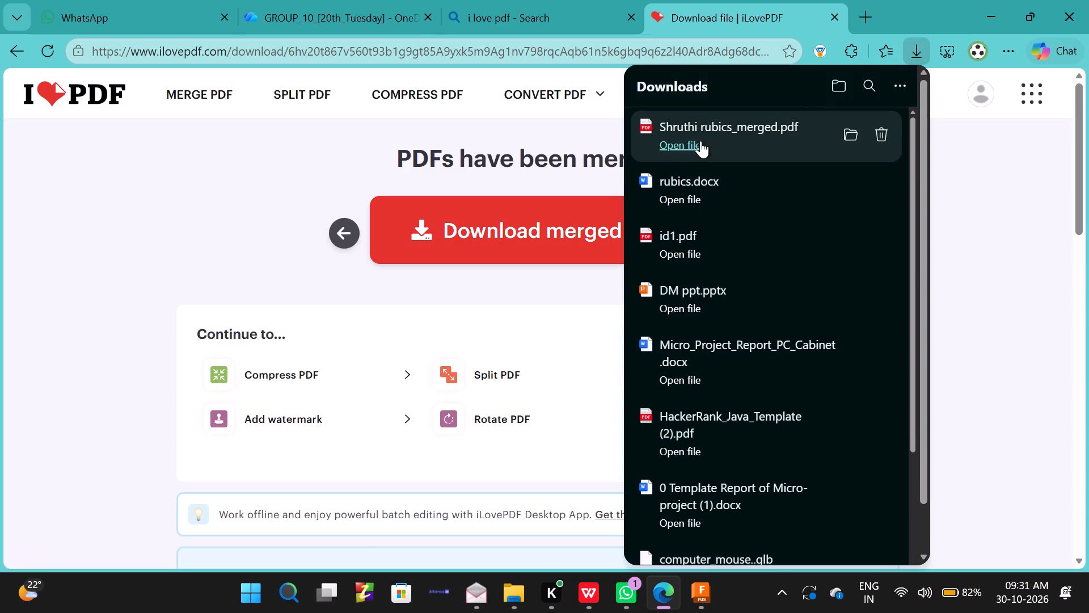
{"action": "left_click", "coordinate": [692, 146]}
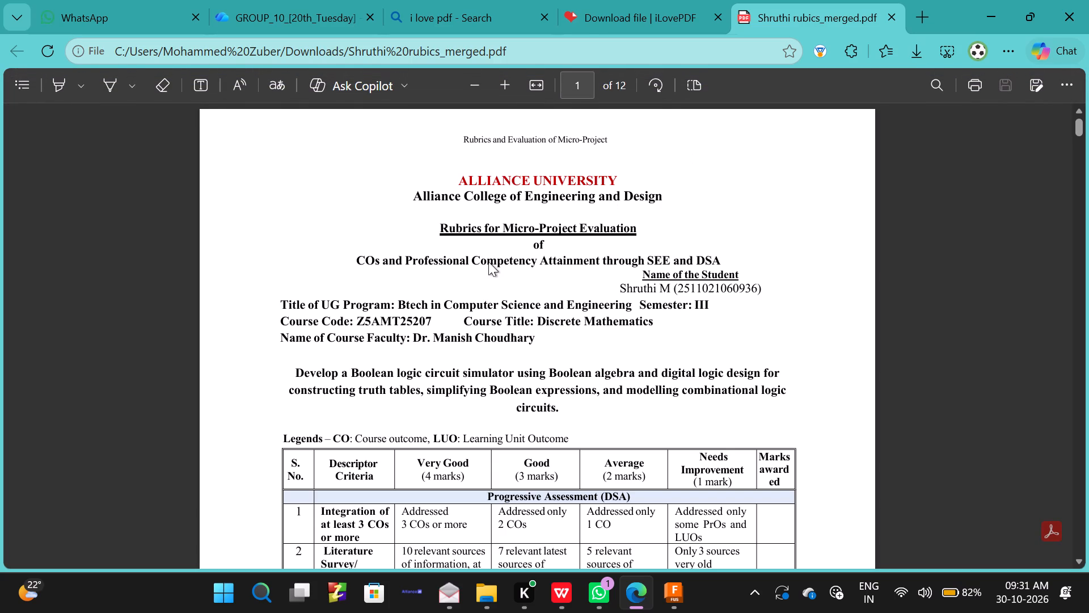
Look through the merged PDF to check the members' rubrics pages, and return to its first page.
{"action": "key", "text": "Down"}
{"action": "key", "text": "Down"}
{"action": "key", "text": "Down"}
{"action": "key", "text": "Down"}
{"action": "key", "text": "Down"}
{"action": "key", "text": "Down"}
{"action": "key", "text": "Down"}
{"action": "key", "text": "Down"}
{"action": "key", "text": "Down"}
{"action": "key", "text": "Down"}
{"action": "key", "text": "Down"}
{"action": "key", "text": "Down"}
{"action": "key", "text": "Down"}
{"action": "key", "text": "Down"}
{"action": "key", "text": "Down"}
{"action": "key", "text": "Down"}
{"action": "key", "text": "Down"}
{"action": "key", "text": "Down"}
{"action": "key", "text": "Down"}
{"action": "key", "text": "Down"}
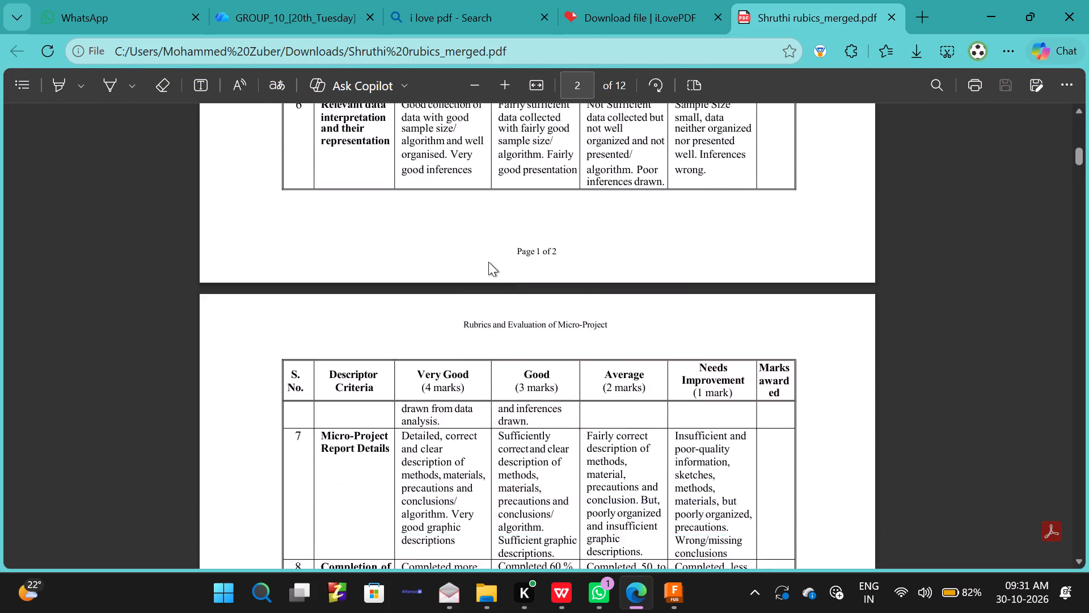
{"action": "key", "text": "Down"}
{"action": "key", "text": "Down"}
{"action": "key", "text": "Down"}
{"action": "key", "text": "Down"}
{"action": "key", "text": "Down"}
{"action": "key", "text": "Down"}
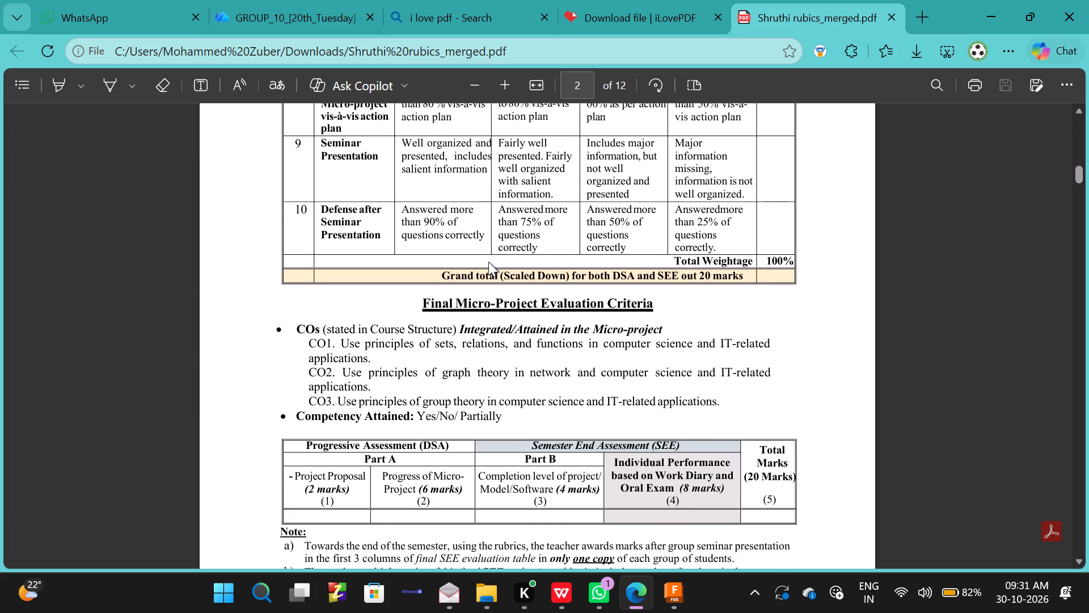
{"action": "key", "text": "Down"}
{"action": "key", "text": "Down"}
{"action": "key", "text": "Down"}
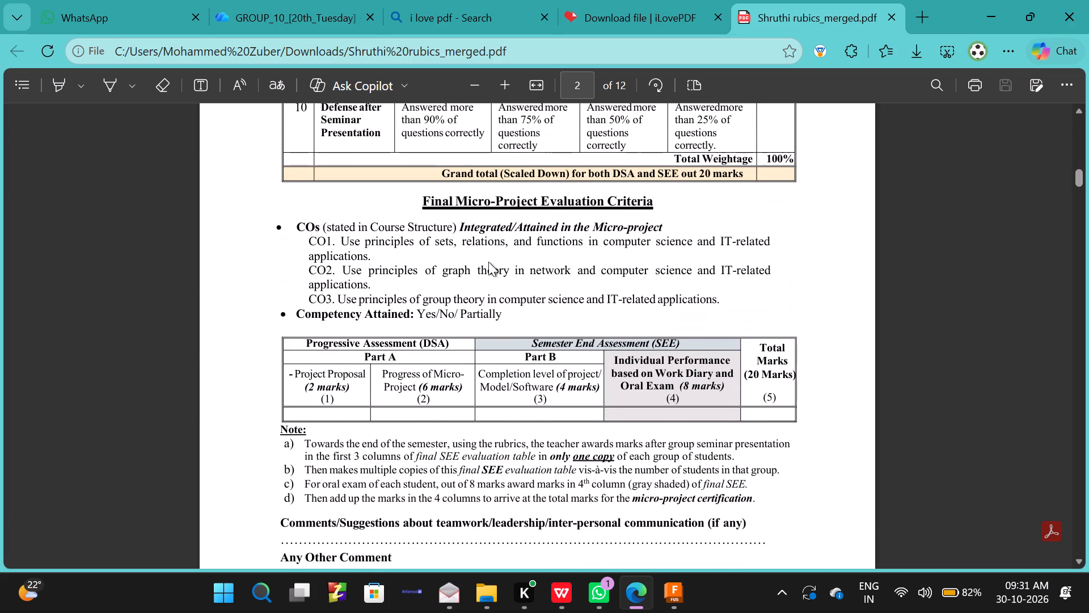
{"action": "key", "text": "Down"}
{"action": "key", "text": "Down"}
{"action": "key", "text": "Down"}
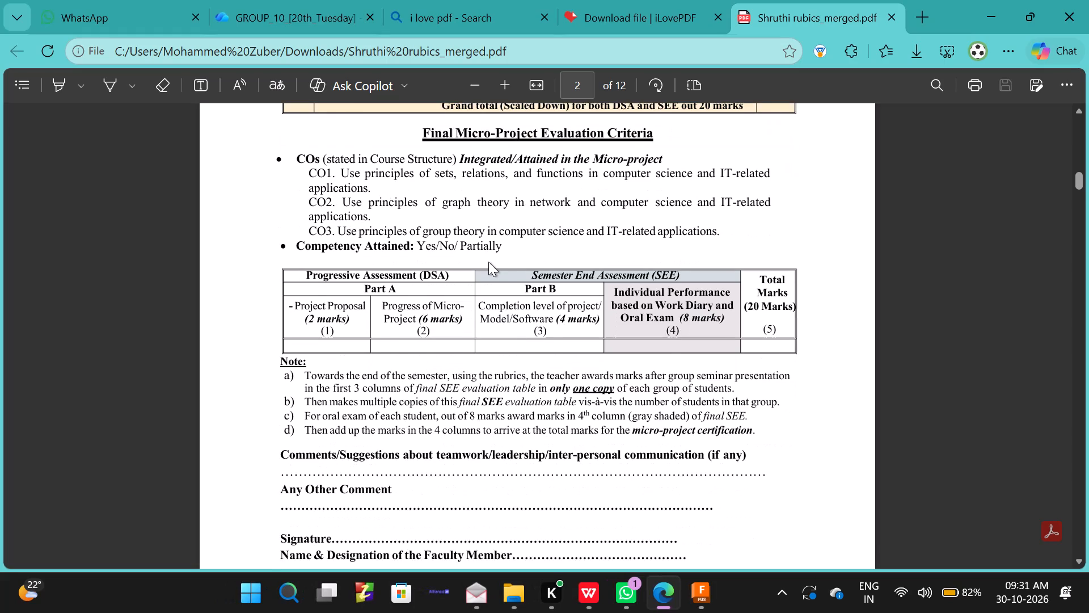
{"action": "key", "text": "Down"}
{"action": "key", "text": "Down"}
{"action": "key", "text": "Down"}
{"action": "key", "text": "Down"}
{"action": "key", "text": "Down"}
{"action": "key", "text": "Down"}
{"action": "key", "text": "Down"}
{"action": "key", "text": "Down"}
{"action": "key", "text": "Down"}
{"action": "key", "text": "Down"}
{"action": "key", "text": "Down"}
{"action": "key", "text": "Down"}
{"action": "key", "text": "Down"}
{"action": "key", "text": "Down"}
{"action": "key", "text": "Down"}
{"action": "key", "text": "Down"}
{"action": "key", "text": "Down"}
{"action": "key", "text": "Down"}
{"action": "key", "text": "Down"}
{"action": "key", "text": "Down"}
{"action": "key", "text": "Down"}
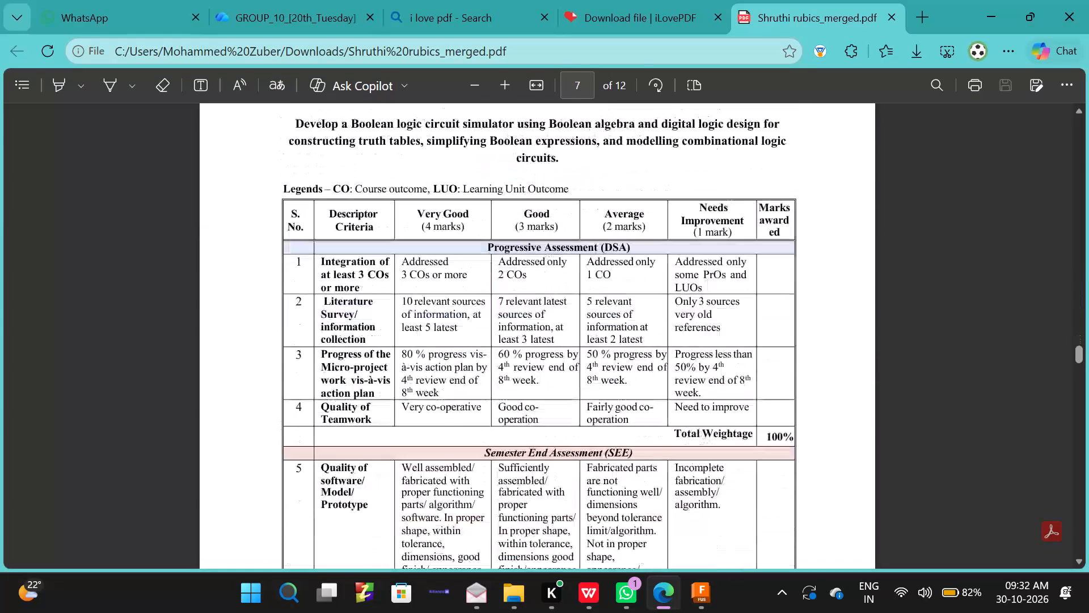
{"action": "scroll", "coordinate": [514, 264], "scroll_direction": "up", "scroll_amount": 20}
{"action": "scroll", "coordinate": [514, 264], "scroll_direction": "up", "scroll_amount": 9}
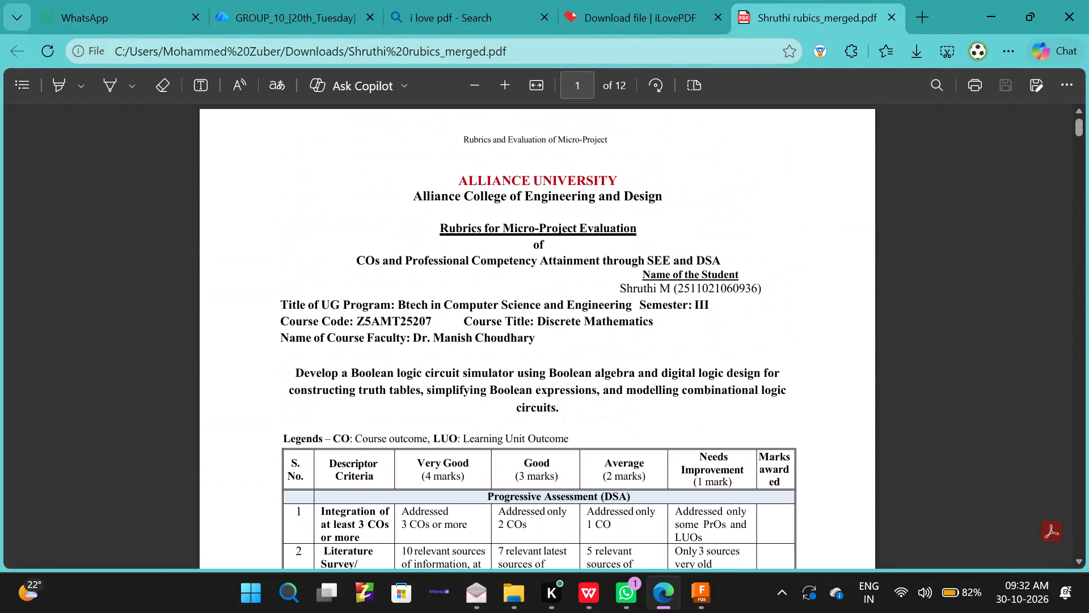
Close the iLovePDF download page, keeping the merged PDF open.
{"action": "left_click", "coordinate": [715, 17]}
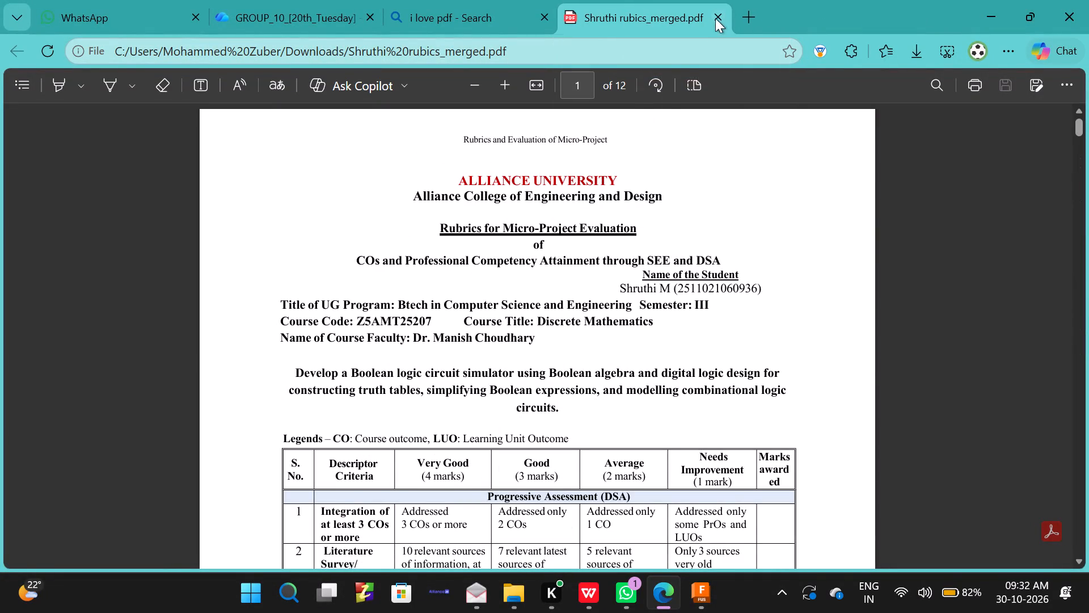
Save a copy of the merged PDF in the Desktop's PDR folder as Group 10 rubics.pdf.
{"action": "left_click", "coordinate": [1025, 86]}
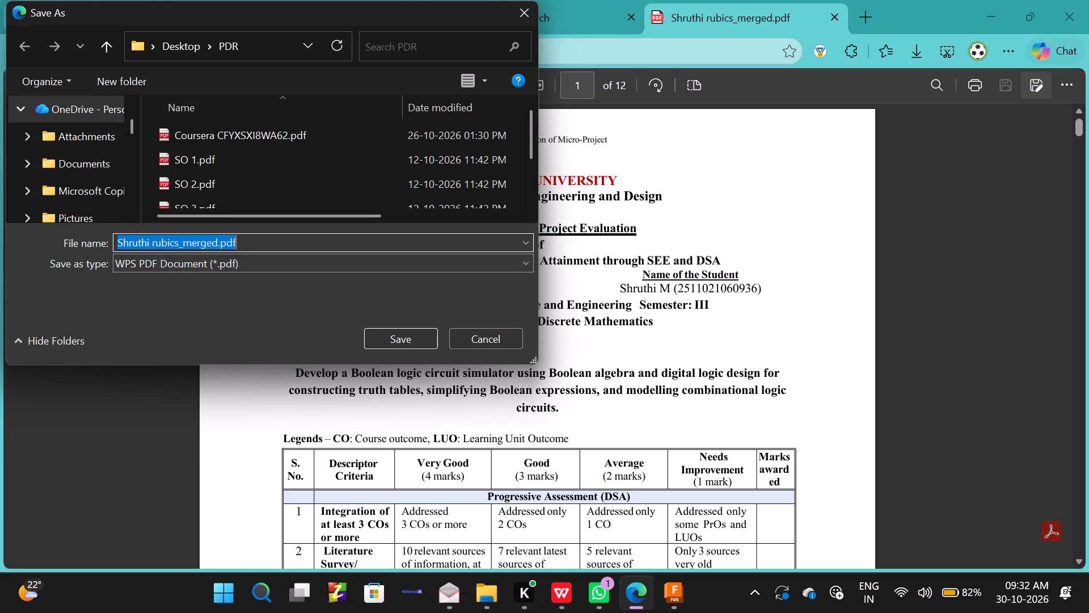
{"action": "left_click", "coordinate": [217, 245]}
{"action": "key", "text": "BackSpace"}
{"action": "key", "text": "BackSpace"}
{"action": "key", "text": "BackSpace"}
{"action": "key", "text": "BackSpace"}
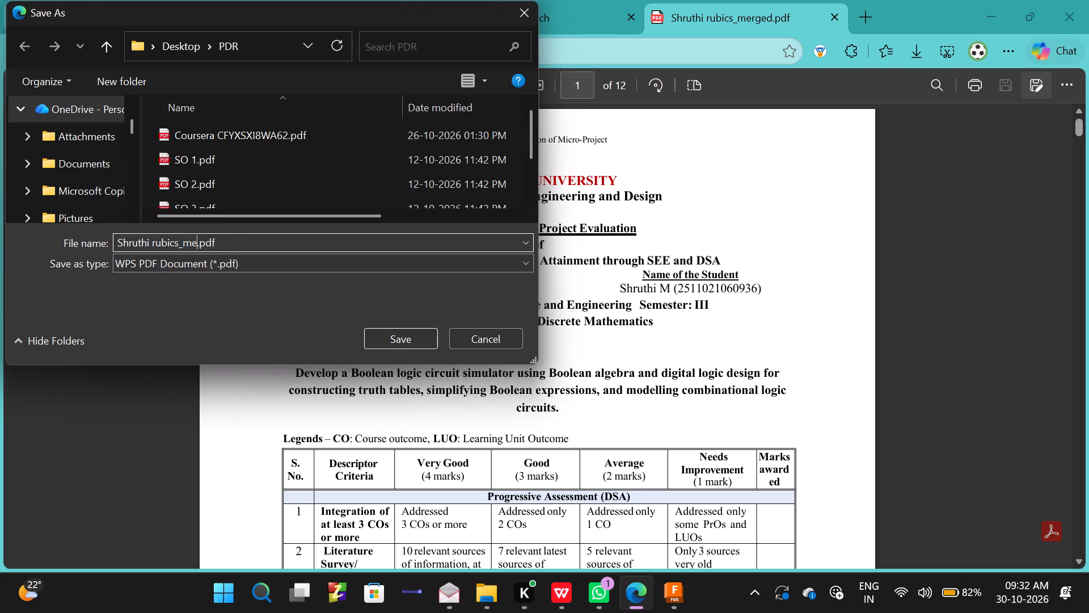
{"action": "key", "text": "BackSpace"}
{"action": "key", "text": "BackSpace"}
{"action": "key", "text": "BackSpace"}
{"action": "left_click", "coordinate": [153, 243]}
{"action": "key", "text": "Left"}
{"action": "key", "text": "BackSpace"}
{"action": "key", "text": "BackSpace"}
{"action": "key", "text": "BackSpace"}
{"action": "key", "text": "BackSpace"}
{"action": "key", "text": "BackSpace"}
{"action": "key", "text": "BackSpace"}
{"action": "key", "text": "BackSpace"}
{"action": "key", "text": "BackSpace"}
{"action": "key", "text": "BackSpace"}
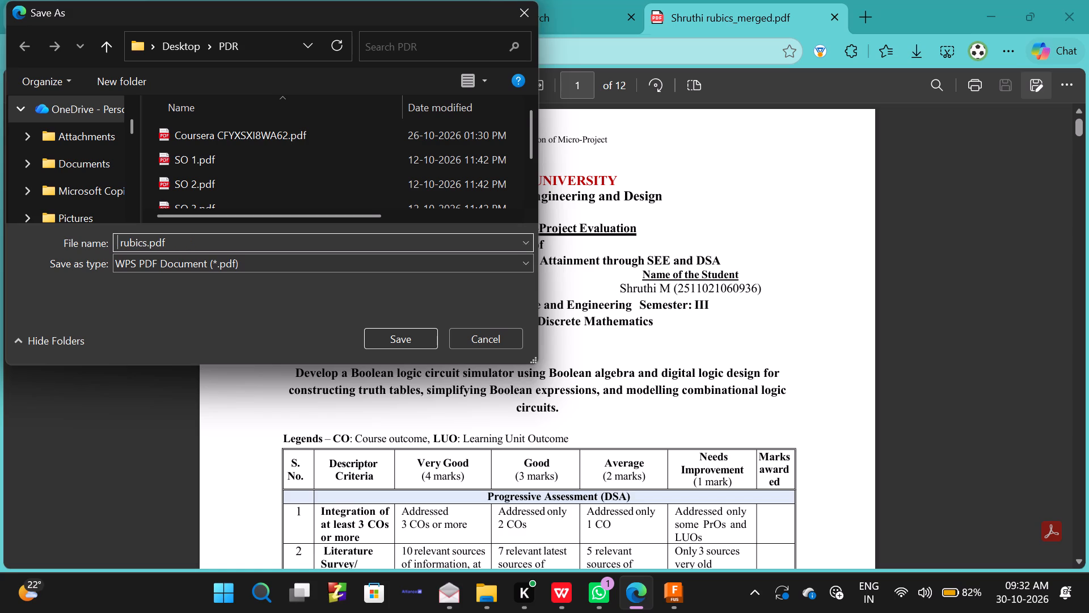
{"action": "type", "text": "Group 10"}
{"action": "key", "text": "Return"}
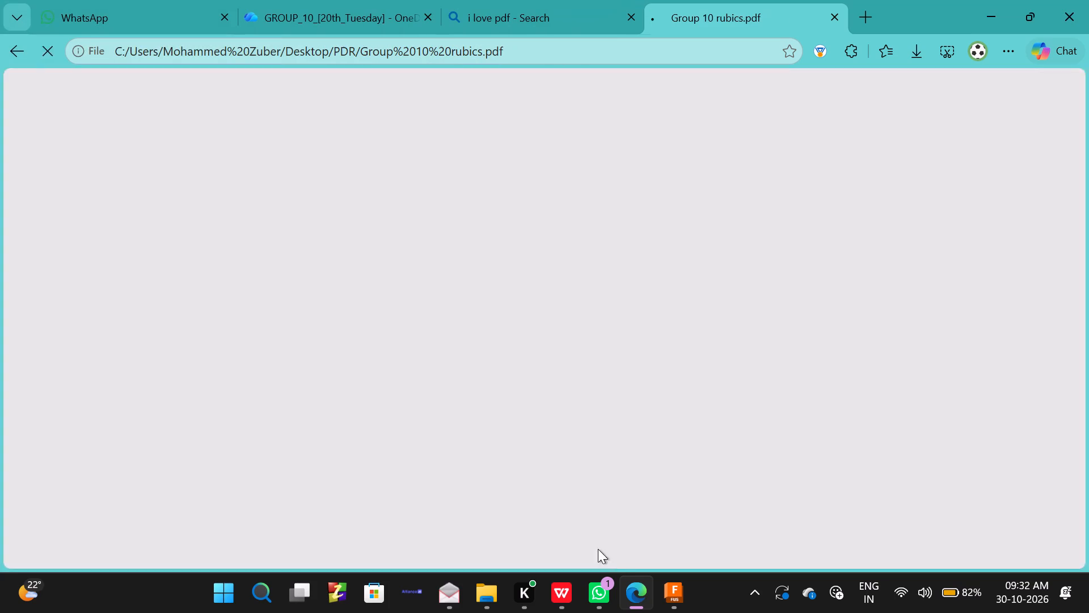
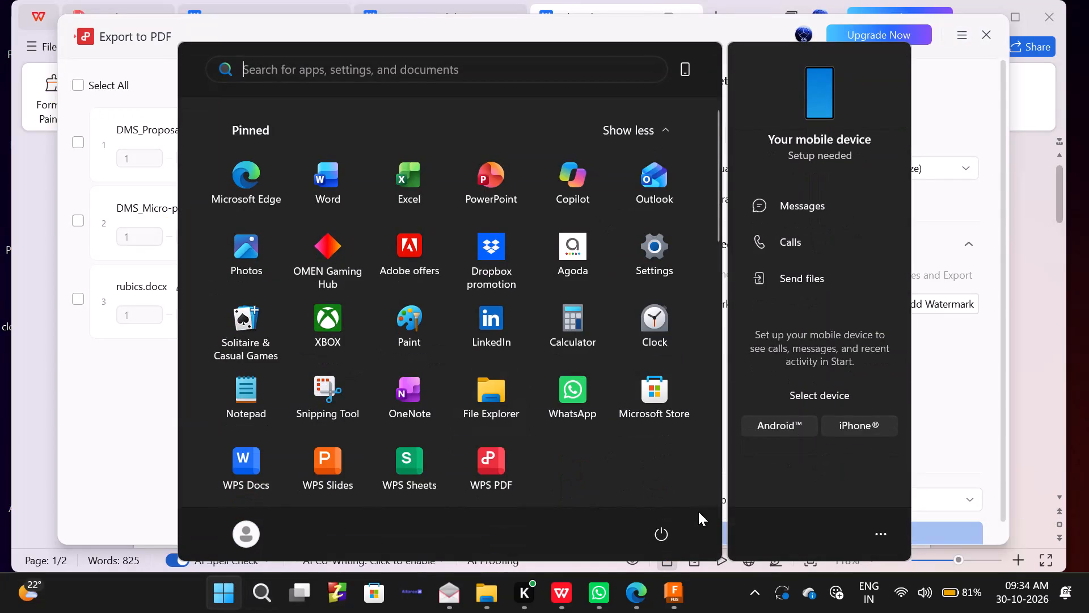
Open the computer's power options.
{"action": "left_click", "coordinate": [662, 535]}
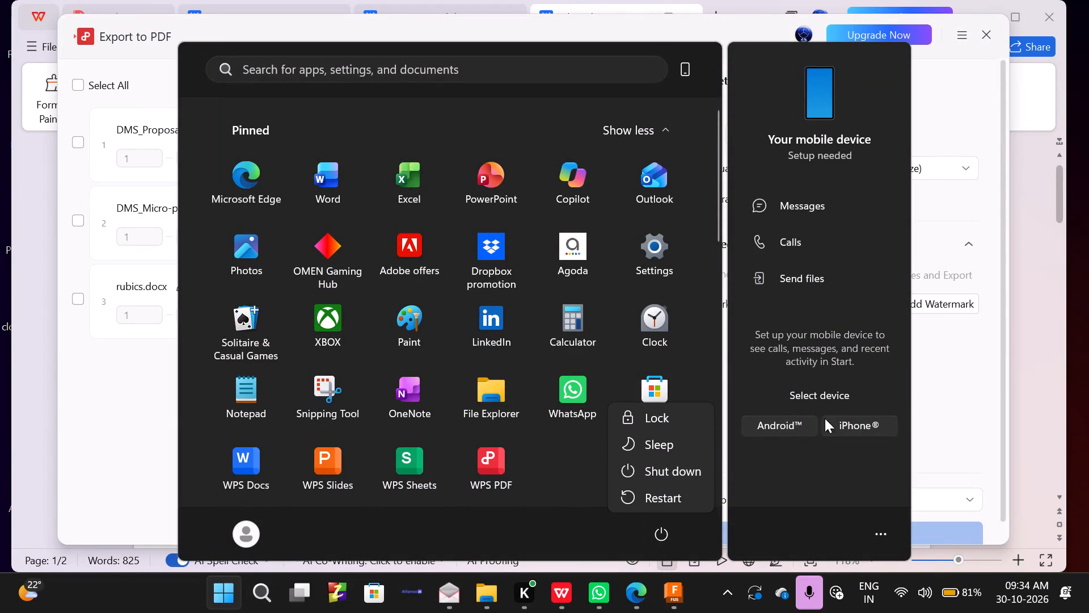
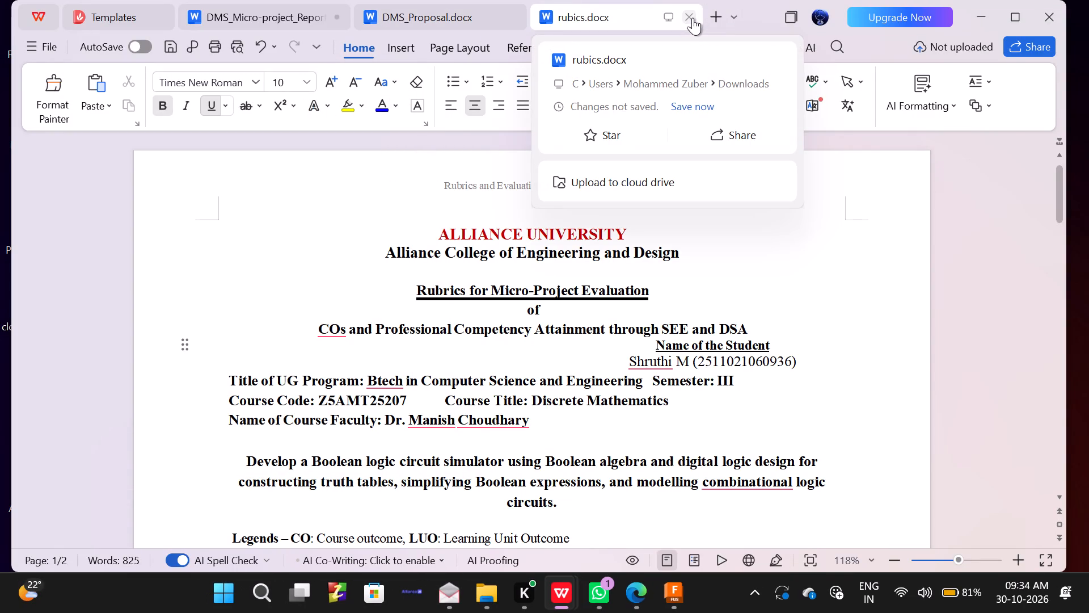
Close the rubics.docx document, discarding its unsaved changes.
{"action": "left_click", "coordinate": [693, 18]}
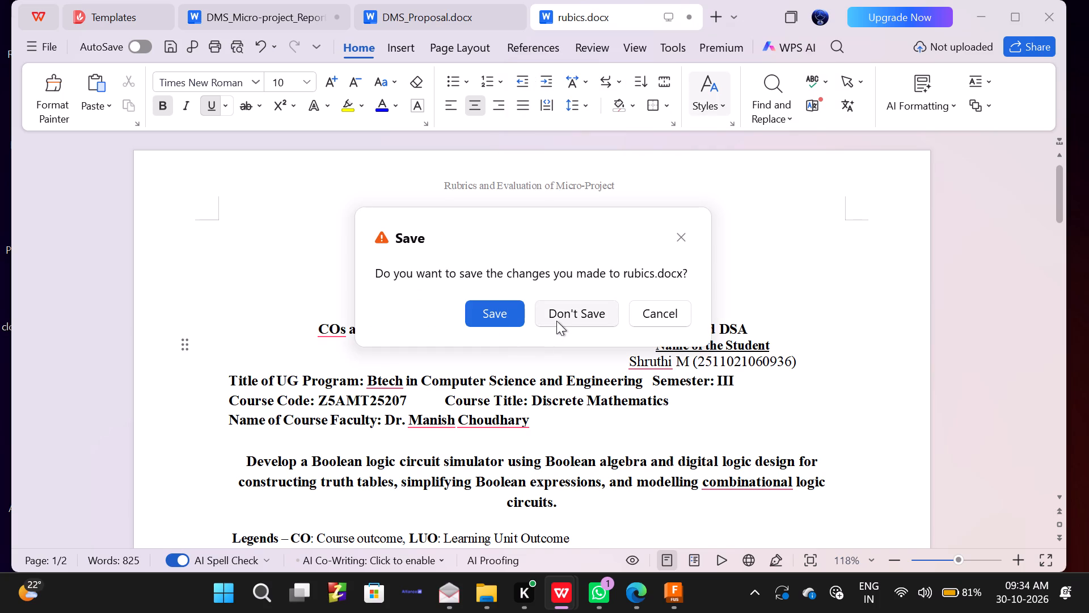
{"action": "left_click", "coordinate": [556, 321]}
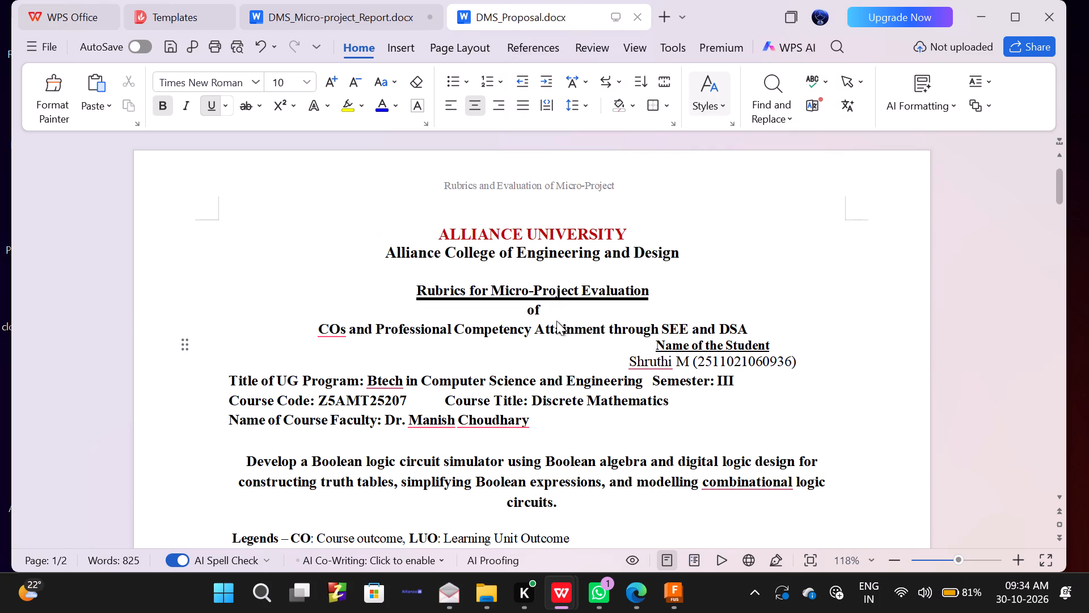
{"action": "left_click", "coordinate": [460, 329]}
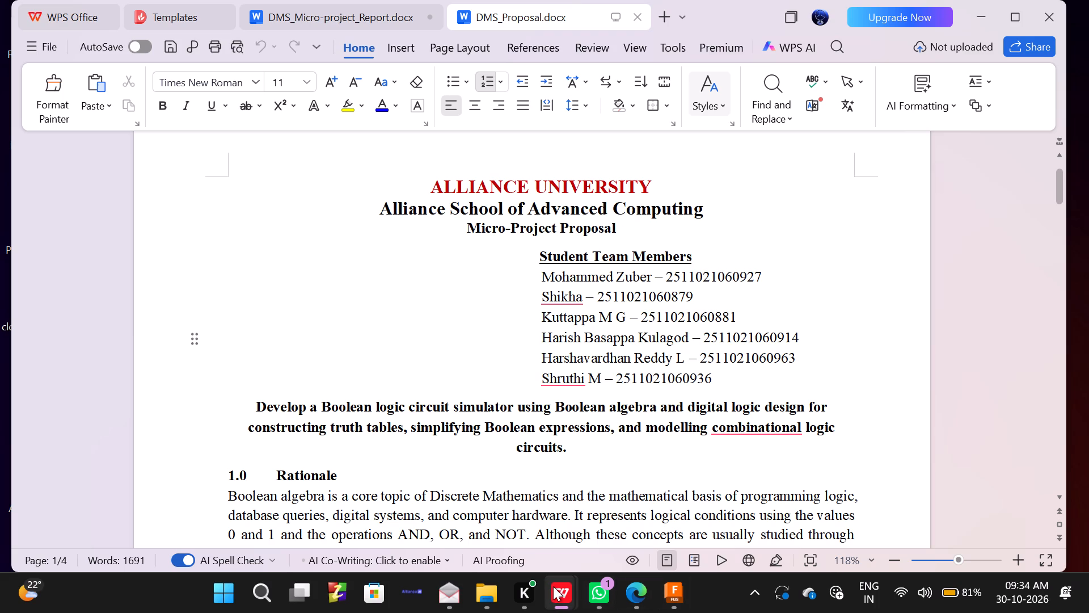
Put the computer to sleep.
{"action": "left_click", "coordinate": [705, 505]}
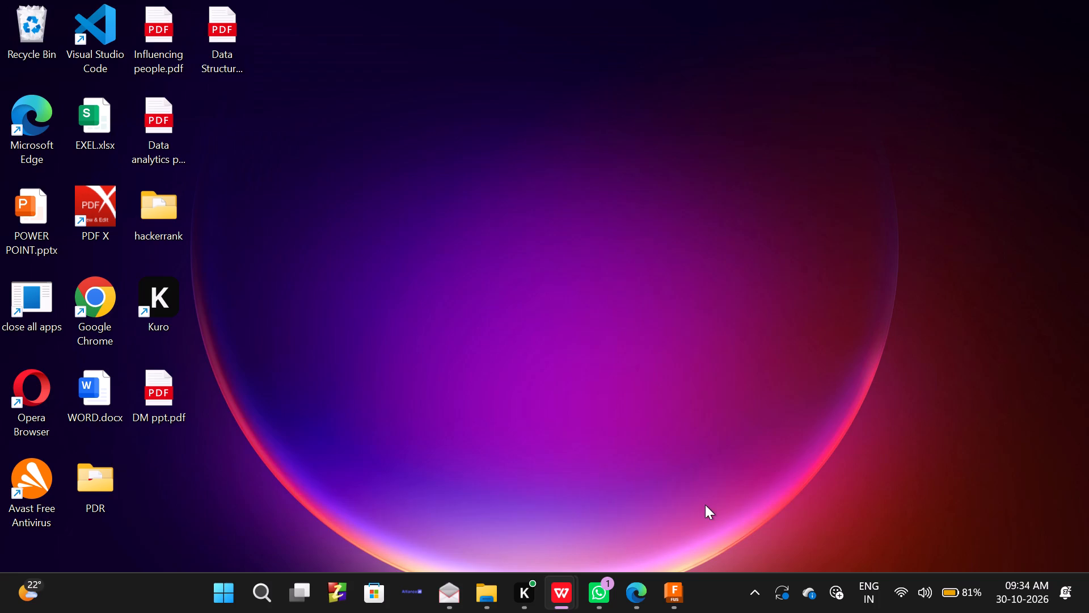
{"action": "left_click", "coordinate": [229, 602]}
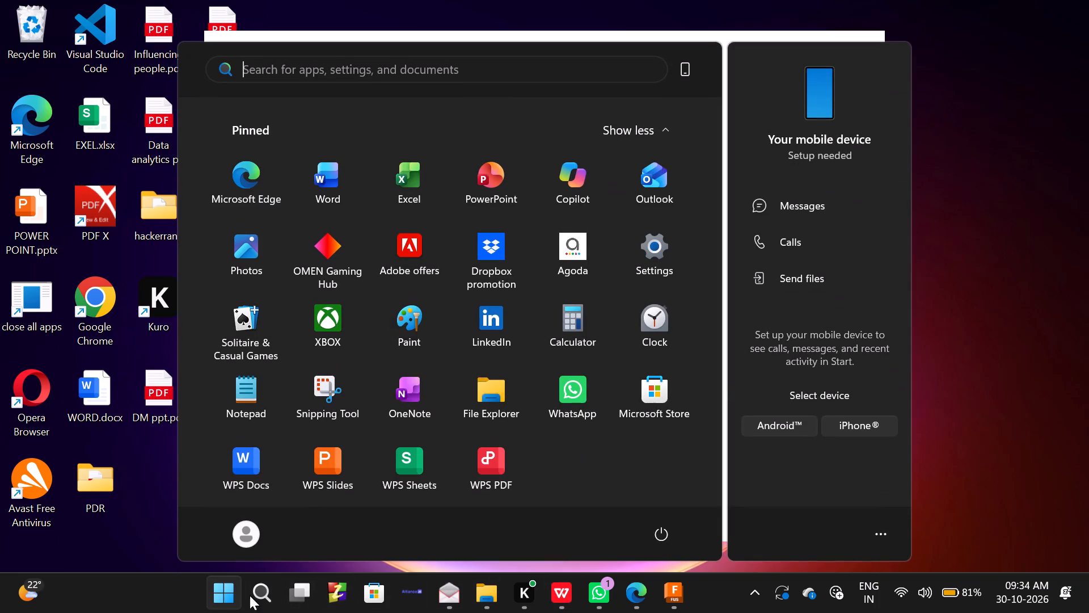
{"action": "left_click", "coordinate": [653, 547]}
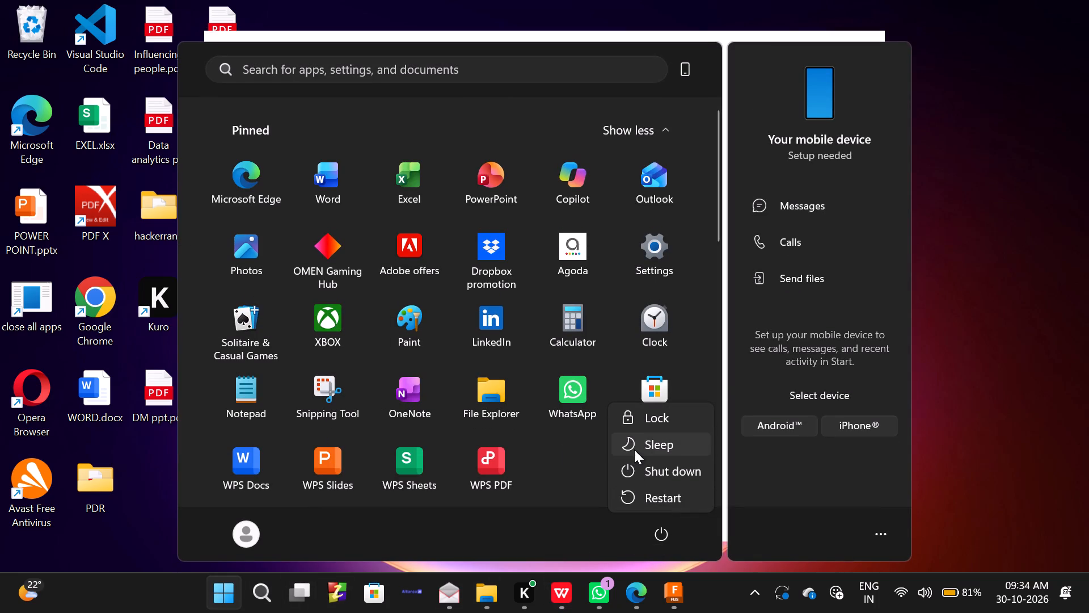
{"action": "left_click", "coordinate": [634, 450]}
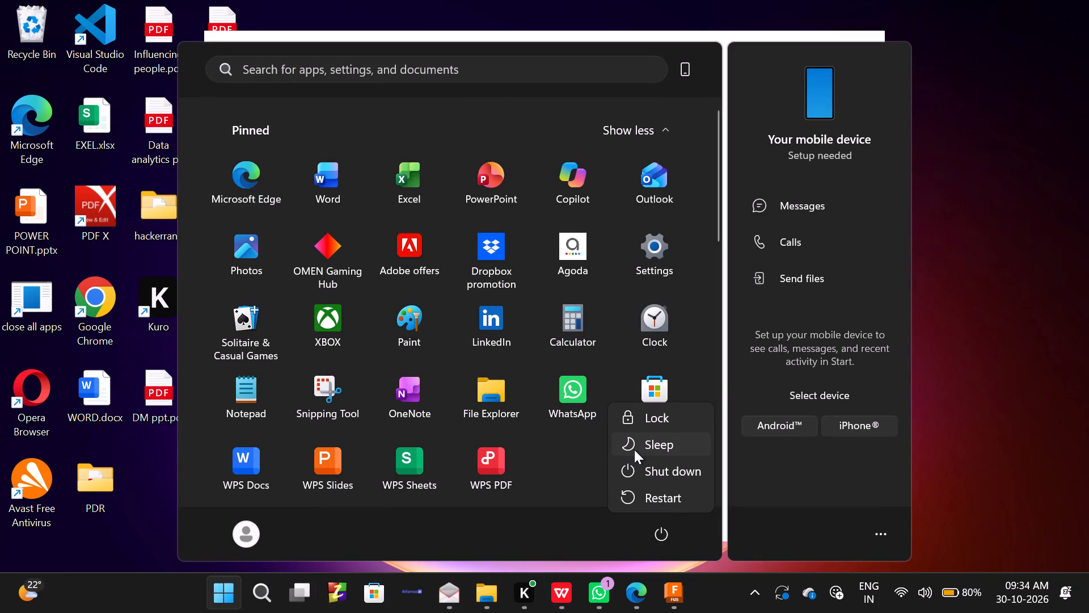